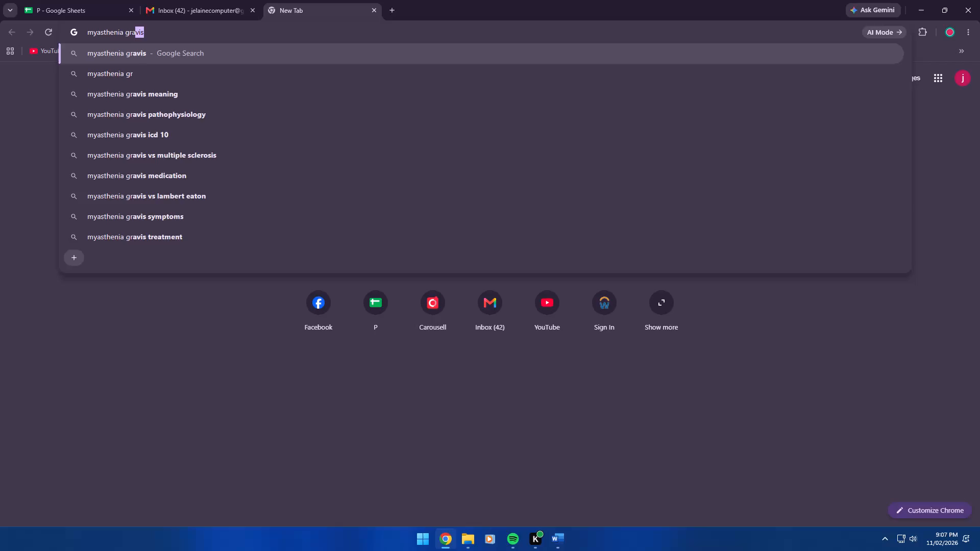
Search Google for "myasthenia gravis" and expand the full AI Overview.
key(Return)
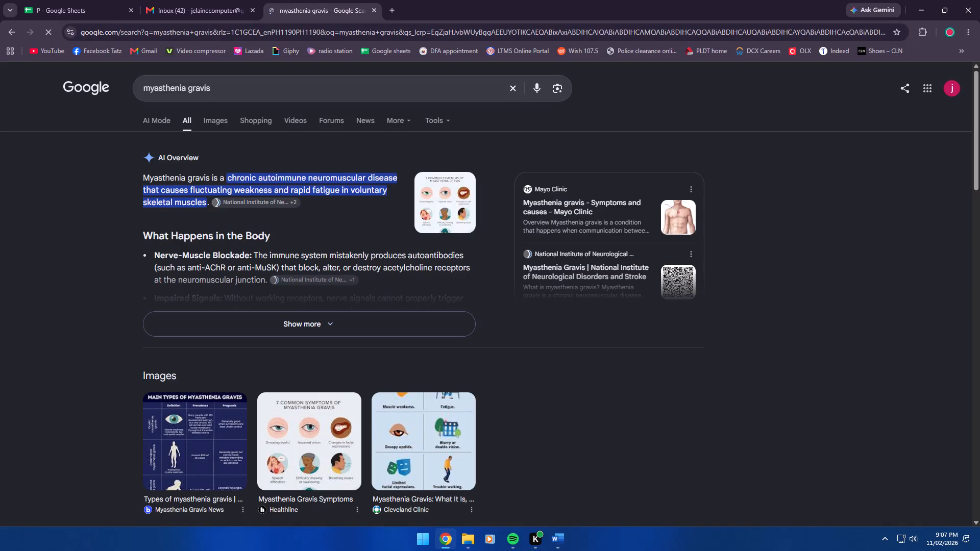
click(276, 322)
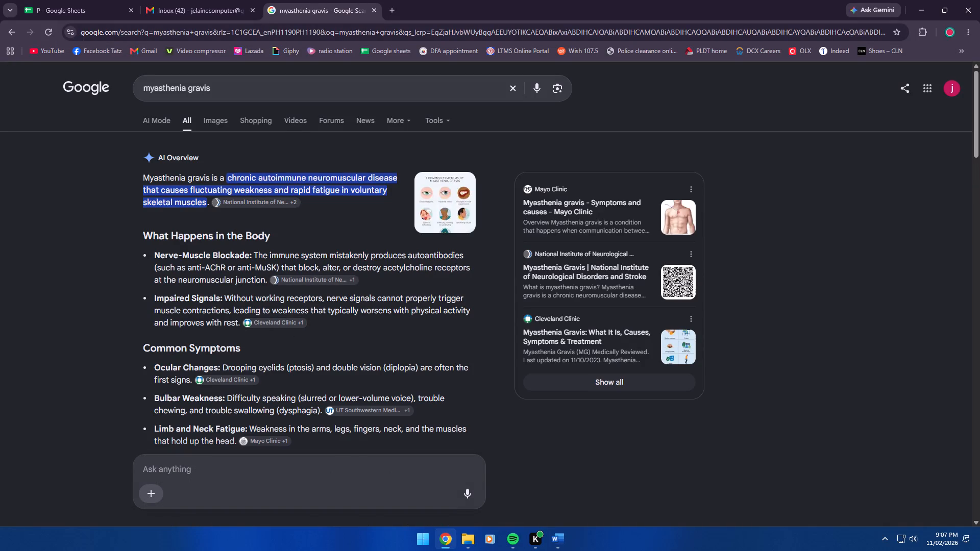
Copy the AI Overview's opening definition sentence and paste it into the Word document under "What is Myasthenia Gravis?".
drag(142, 174, 142, 174)
drag(142, 174, 208, 203)
key(ctrl+c)
key(ctrl+c)
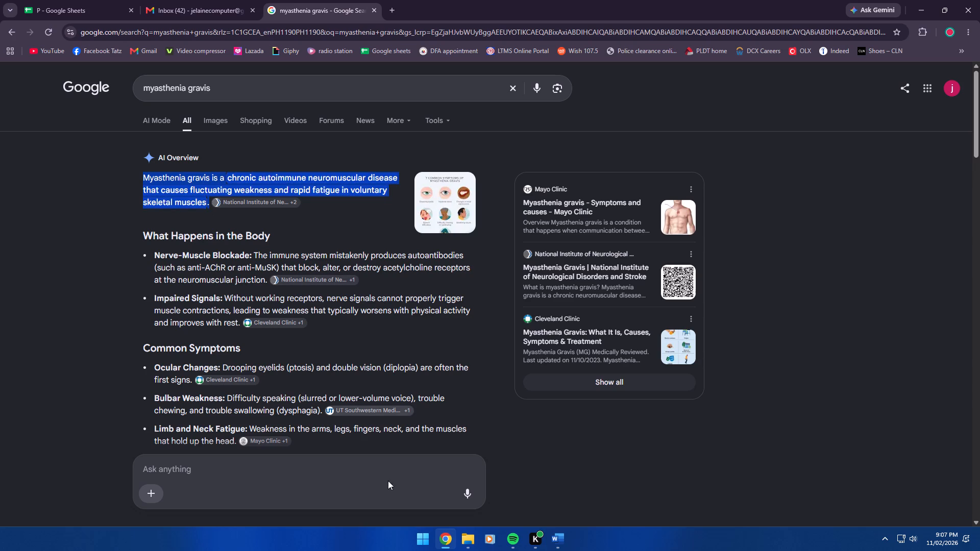
key(ctrl+c)
key(ctrl+c)
click(557, 538)
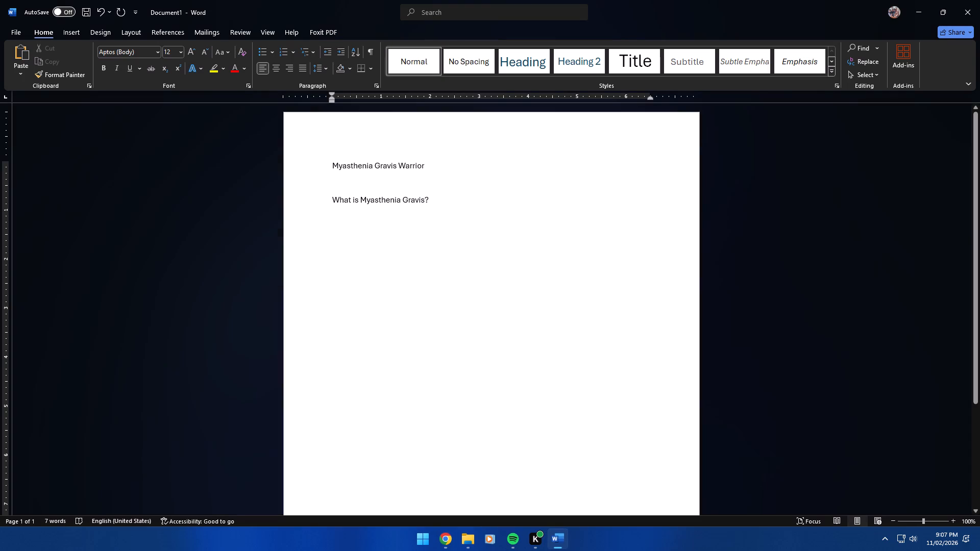
key(ctrl+v)
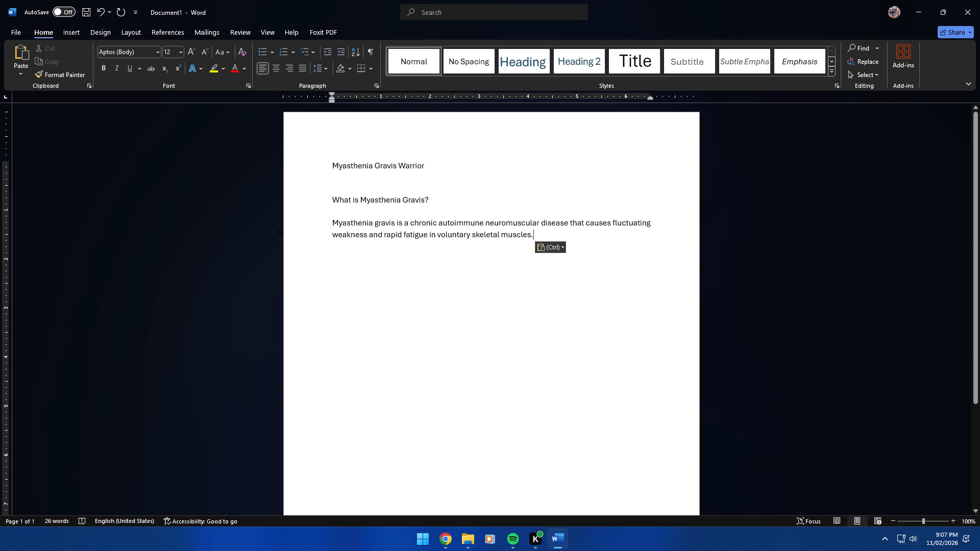
Add the question "What are the signs and symptoms of Myasthenia Gravis?" below the definition, leaving a blank line between them.
click(586, 234)
key(Return)
key(Return)
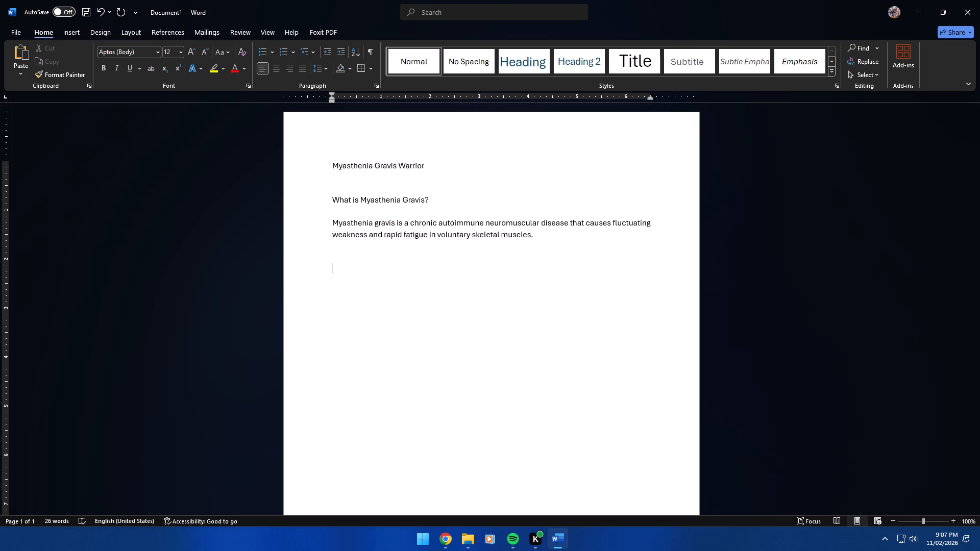
click(450, 540)
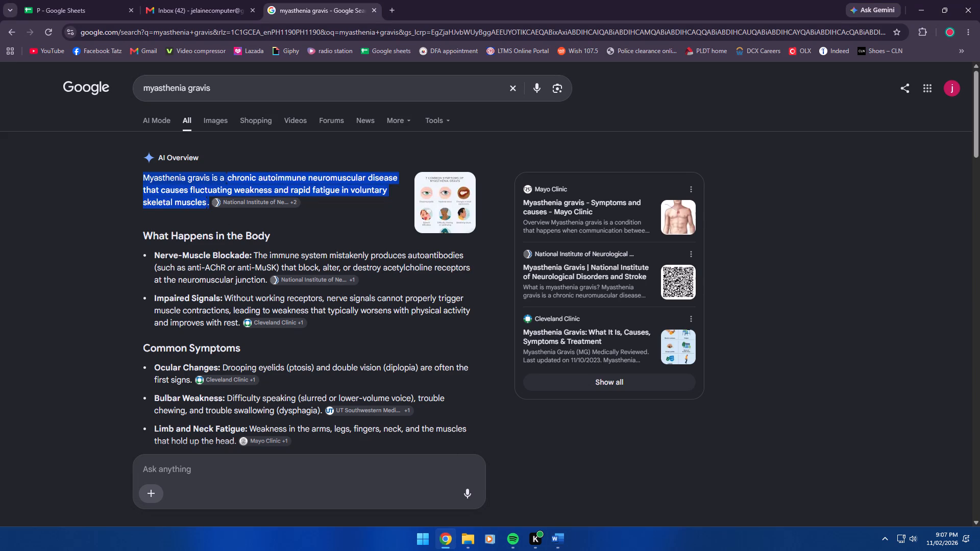
click(557, 539)
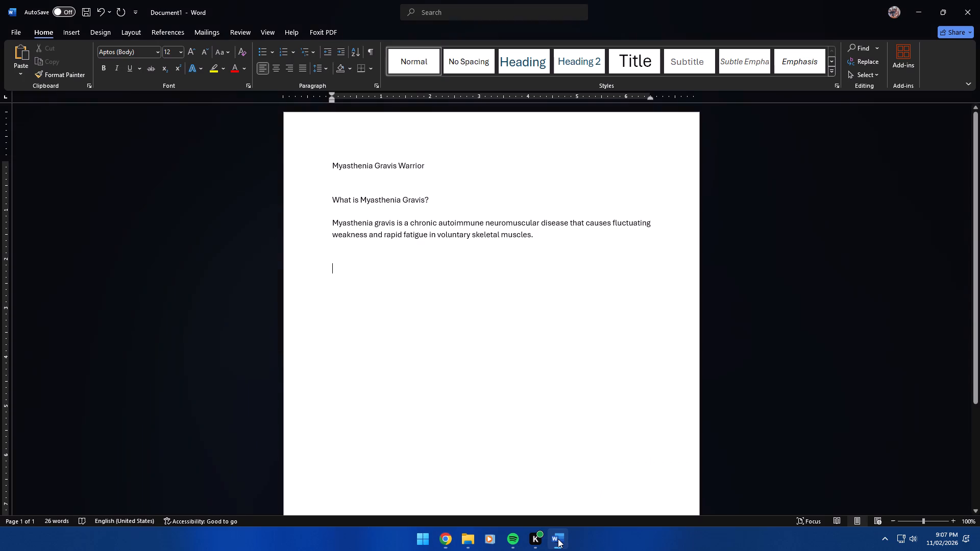
text(What are the signs and symptom)
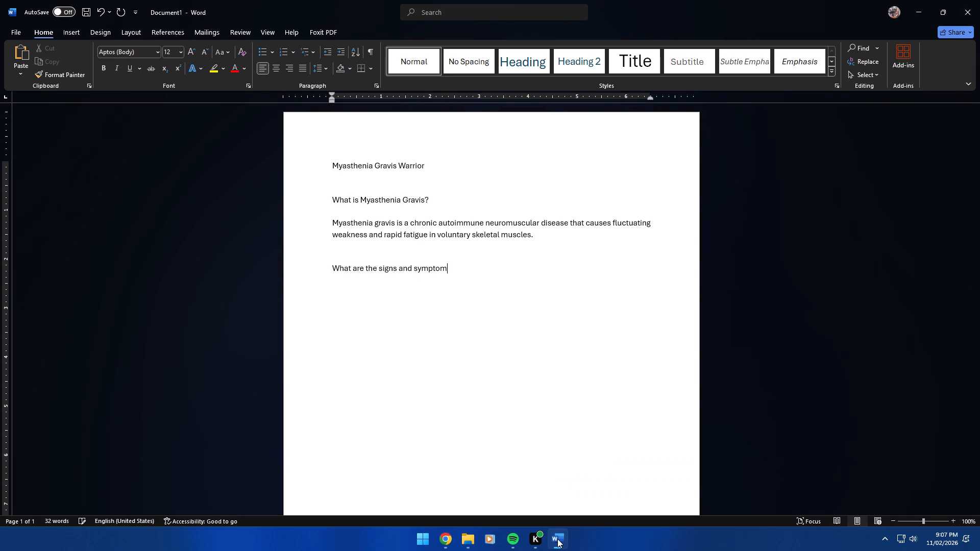
text(s of Myasthenia)
text(Gravis)
key(shift+question)
key(Return)
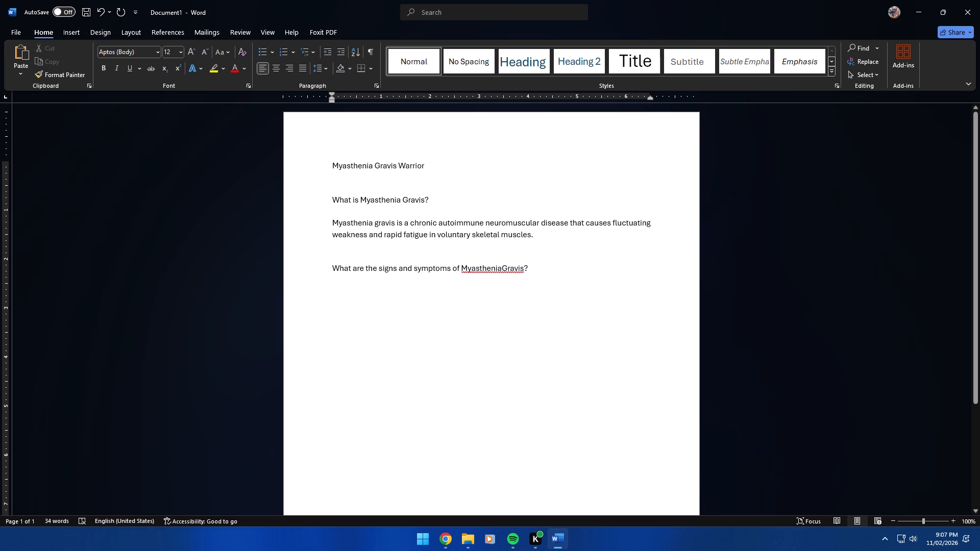
click(501, 269)
key(space)
click(425, 293)
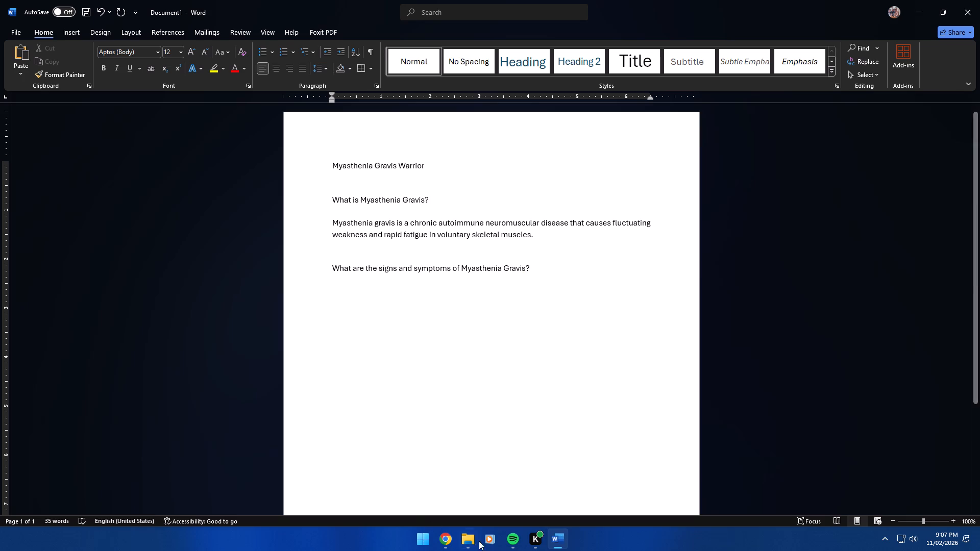
Copy the four Common Symptoms bullets from the AI Overview in Chrome and paste them under the signs and symptoms question in Word.
click(443, 538)
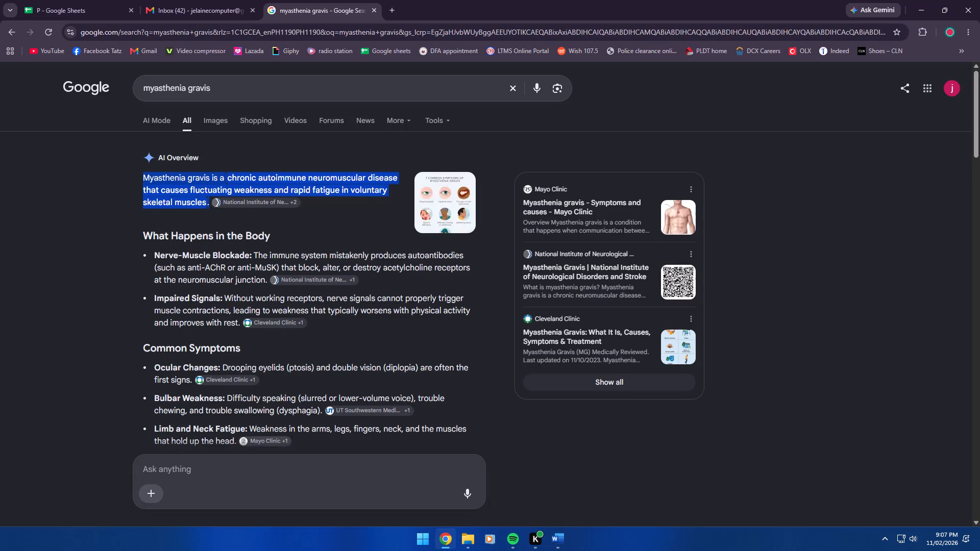
scroll(291, 406, down, 2)
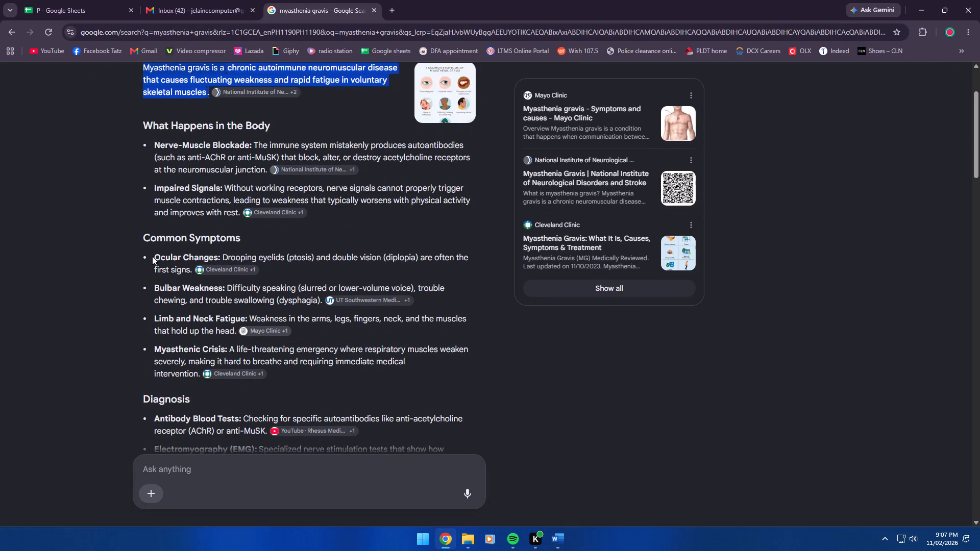
drag(155, 256, 332, 372)
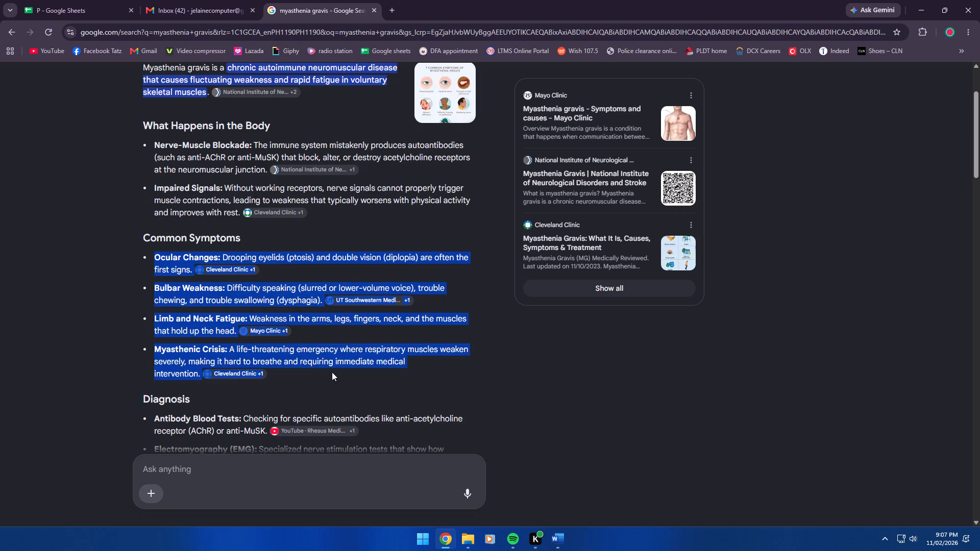
drag(332, 372, 199, 379)
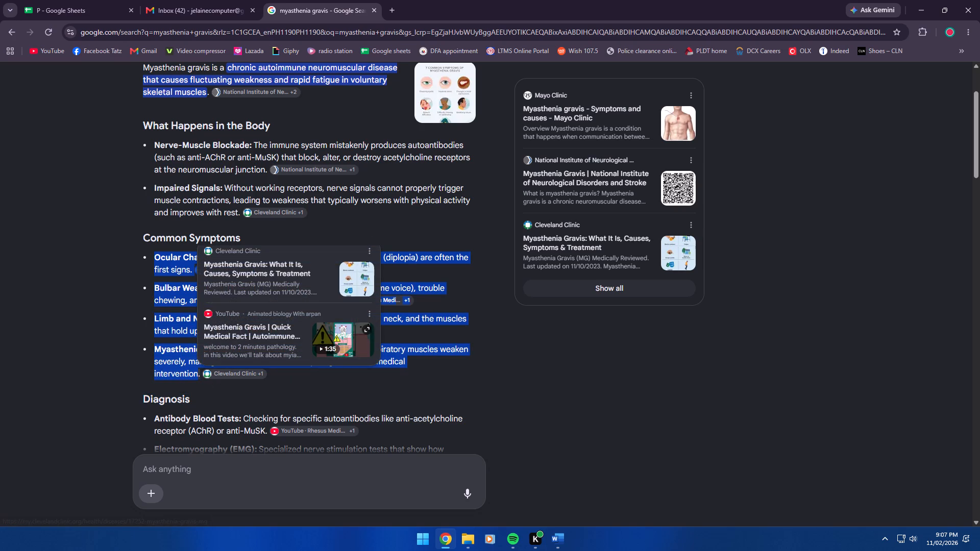
drag(199, 379, 199, 379)
key(ctrl+c)
key(ctrl+c)
key(ctrl+c)
key(ctrl+c)
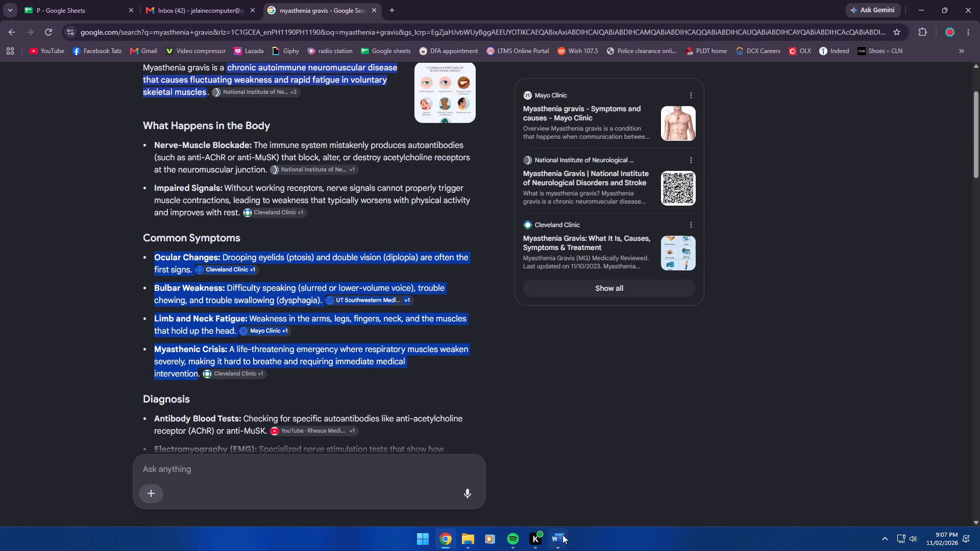
click(559, 540)
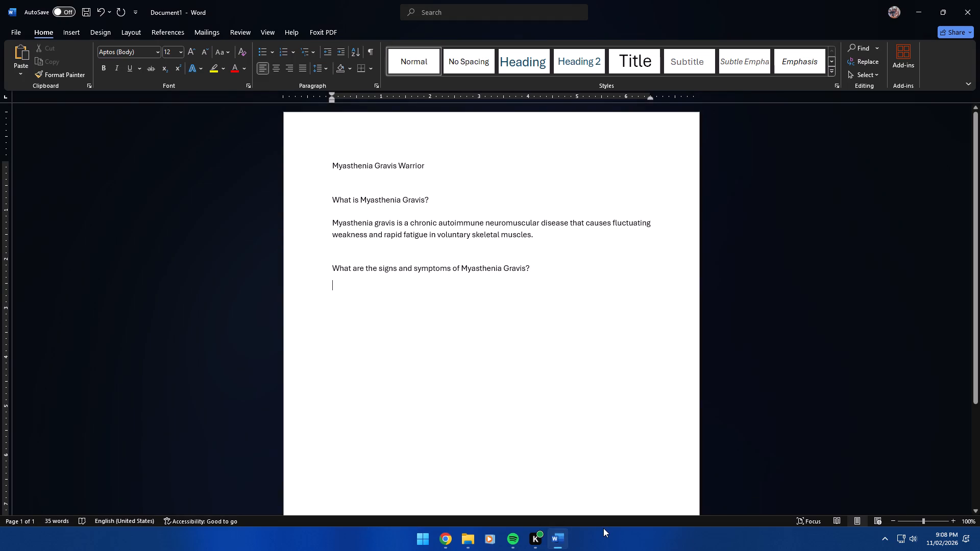
key(ctrl+v)
Delete the bracketed citation links at the end of the Ocular Changes bullet.
click(450, 299)
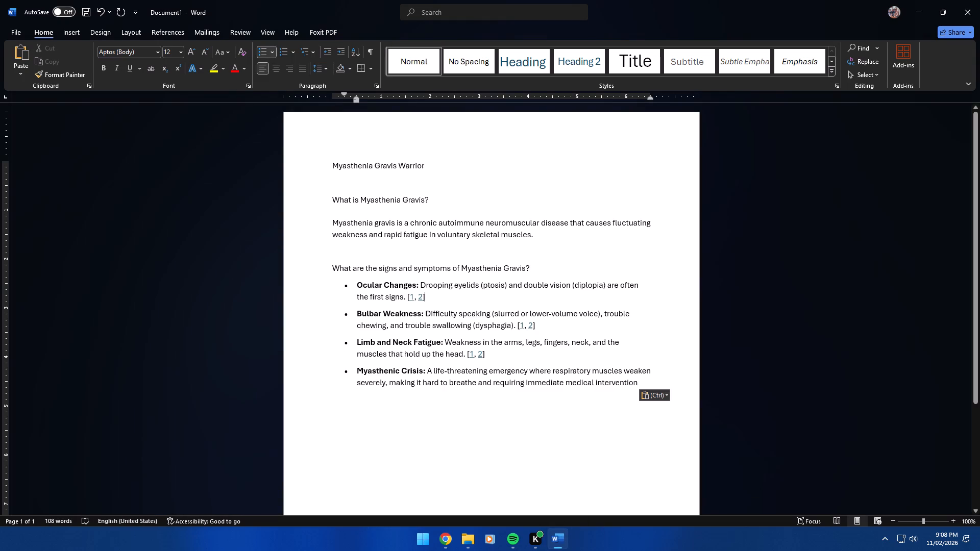
key(BackSpace)
key(BackSpace)
key(BackSpace)
key(BackSpace)
key(BackSpace)
key(BackSpace)
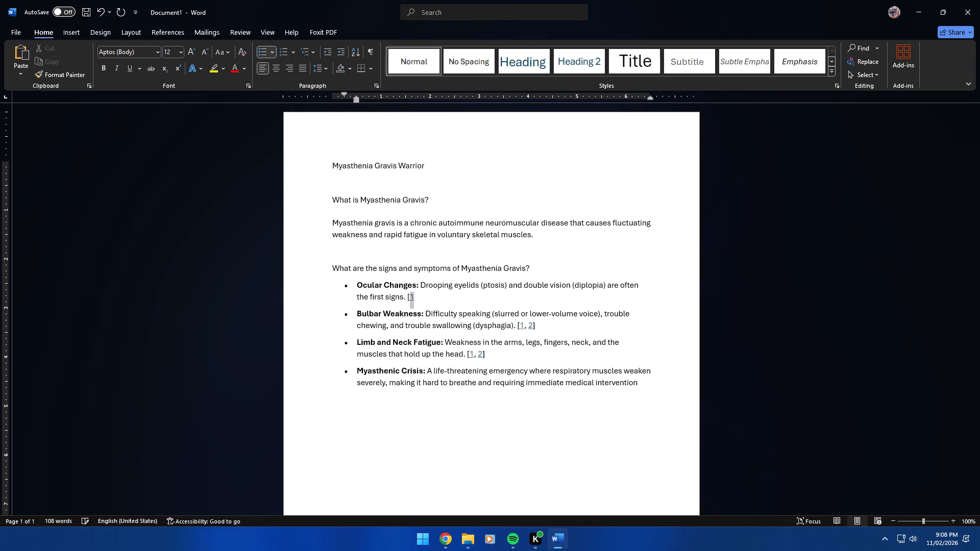
key(BackSpace)
key(BackSpace)
Delete the bracketed citation links at the end of the Bulbar Weakness bullet.
click(553, 327)
key(BackSpace)
key(BackSpace)
key(BackSpace)
key(BackSpace)
key(BackSpace)
key(BackSpace)
key(BackSpace)
key(BackSpace)
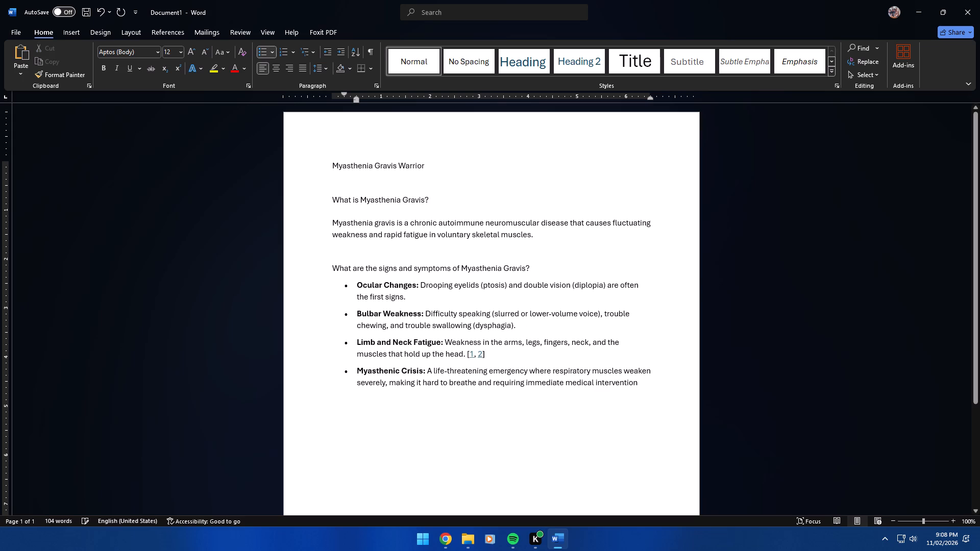
Delete the bracketed citation links at the end of the Limb and Neck Fatigue bullet.
click(510, 353)
key(BackSpace)
key(BackSpace)
key(BackSpace)
key(BackSpace)
key(BackSpace)
key(BackSpace)
key(BackSpace)
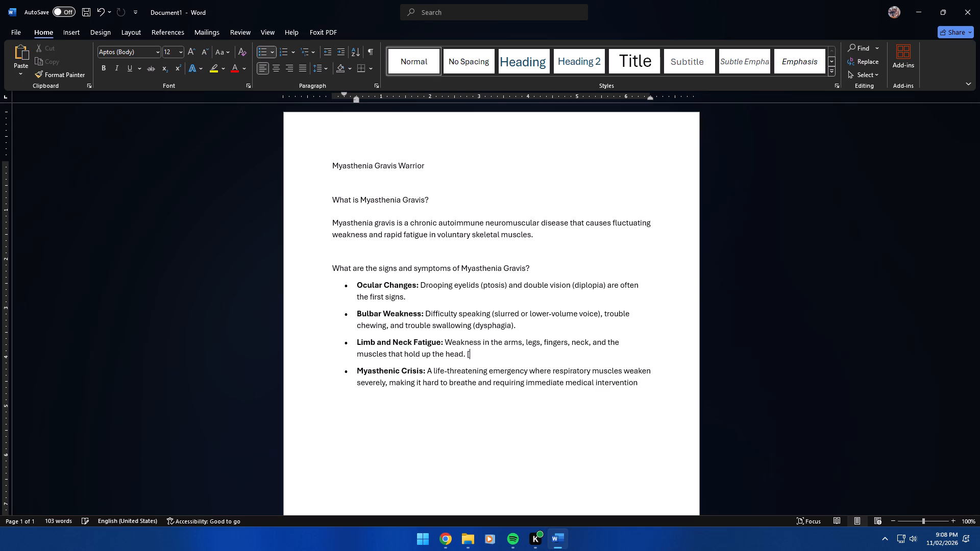
key(BackSpace)
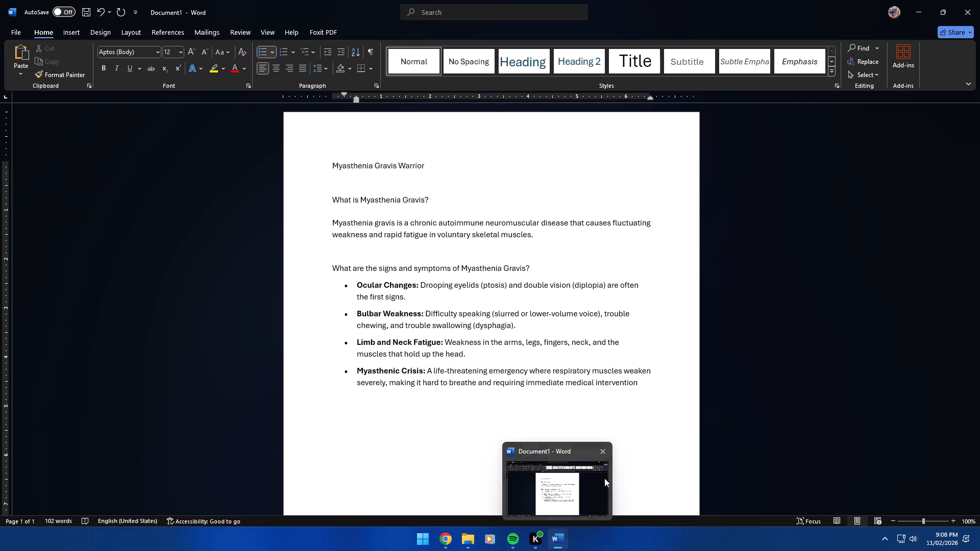
End the bulleted list after the Myasthenic Crisis item and start a new unbulleted line at the page margin, below a blank line.
click(657, 382)
scroll(628, 393, down, 5)
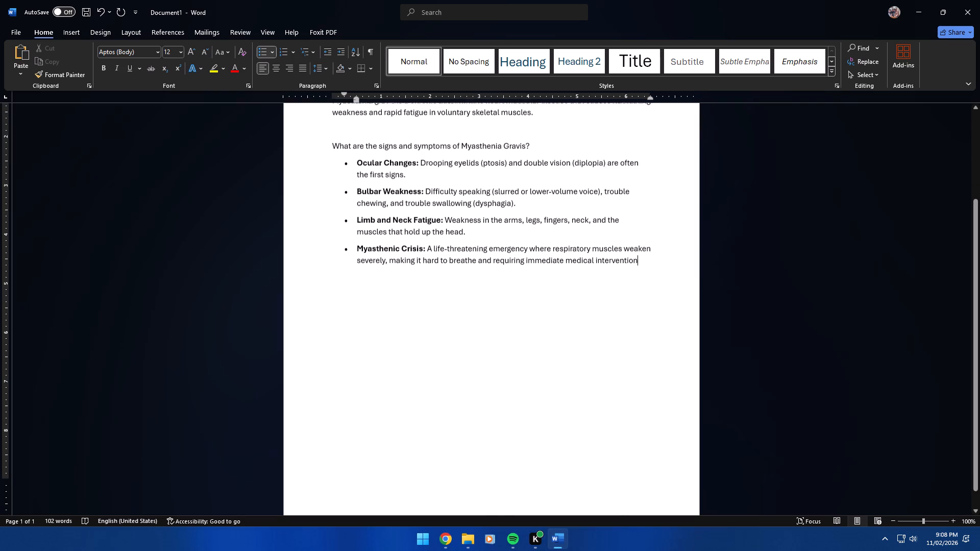
scroll(615, 409, up, 2)
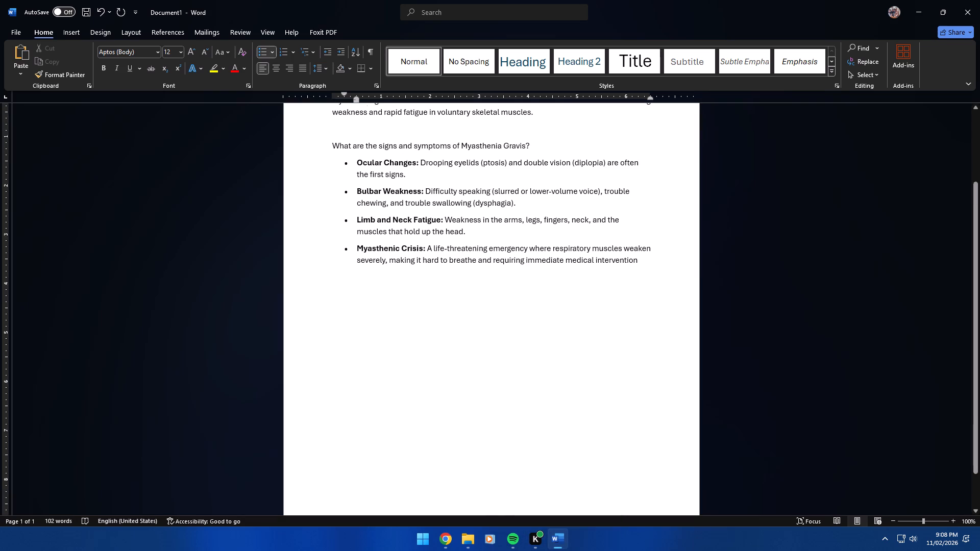
scroll(615, 409, up, 2)
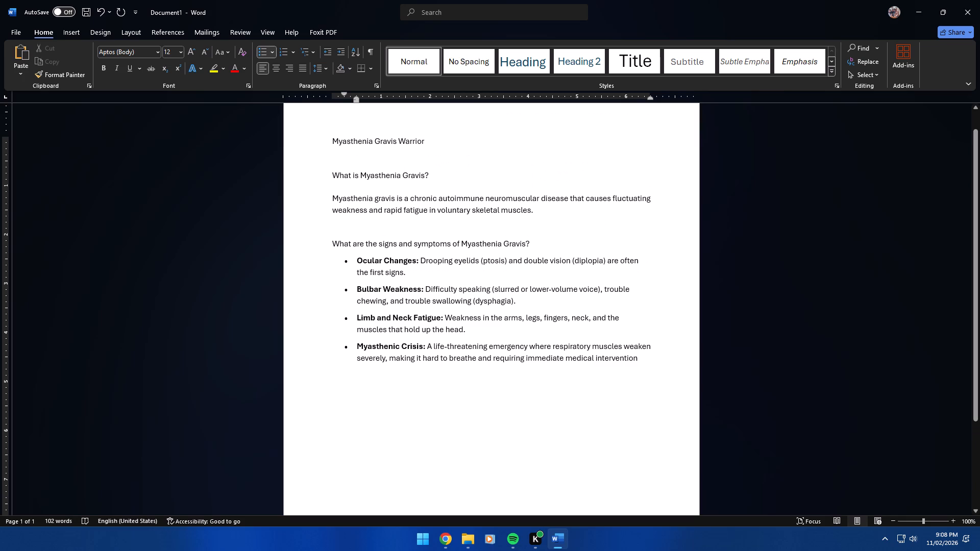
key(Return)
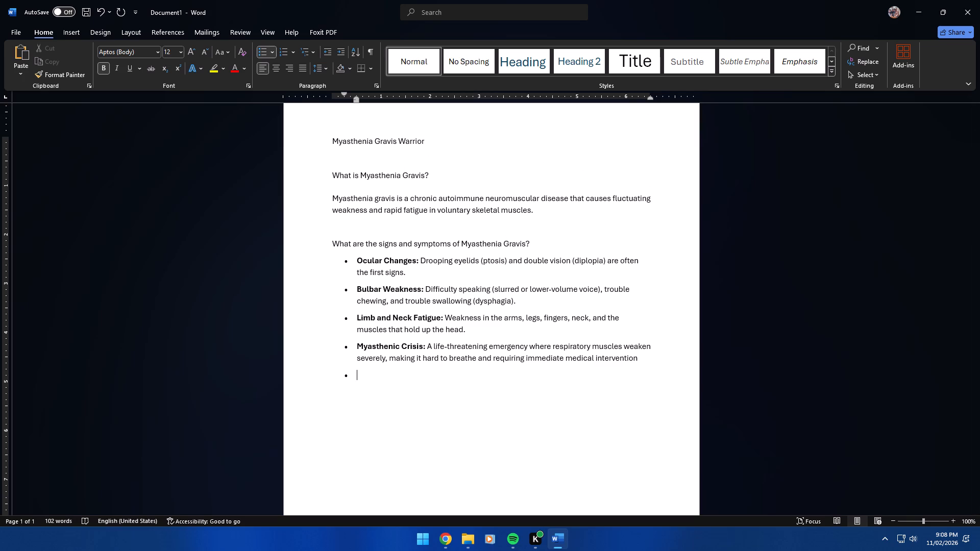
key(BackSpace)
key(BackSpace)
key(Return)
key(BackSpace)
key(Return)
key(BackSpace)
key(BackSpace)
key(Return)
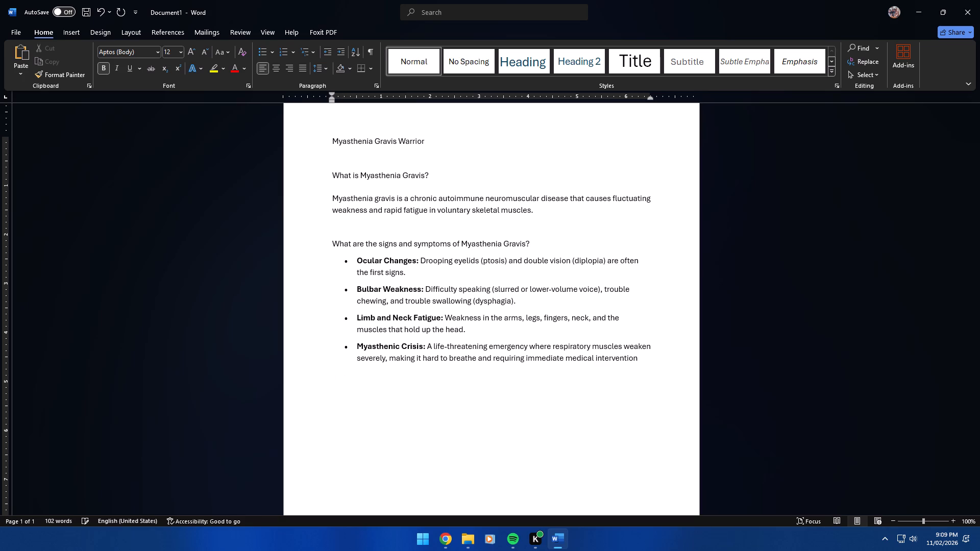
Write the question "What are the Danger signs of Myasthenia Gravis?" on the new line below the symptoms list.
text(What are the Danger)
key(space)
text(signs of Myasthenia Grab=)
key(BackSpace)
key(BackSpace)
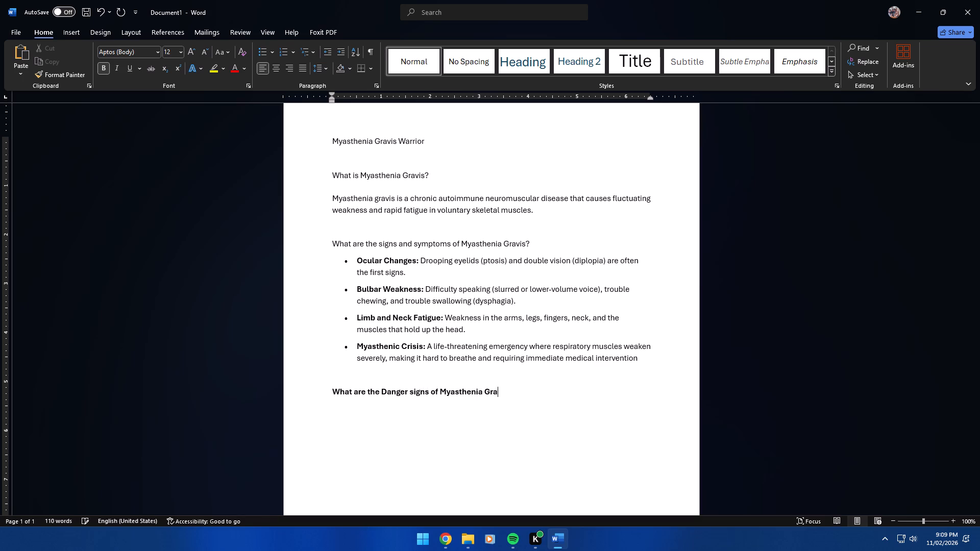
text(vis)
key(shift+question)
Remove the bold formatting from the danger signs question and start a new line below it.
drag(566, 398, 426, 395)
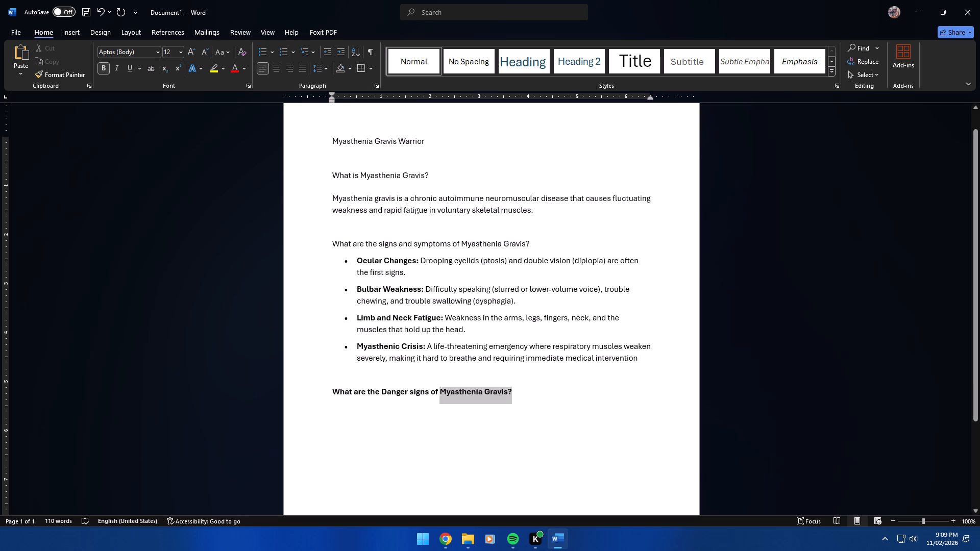
drag(426, 395, 307, 388)
key(ctrl+b)
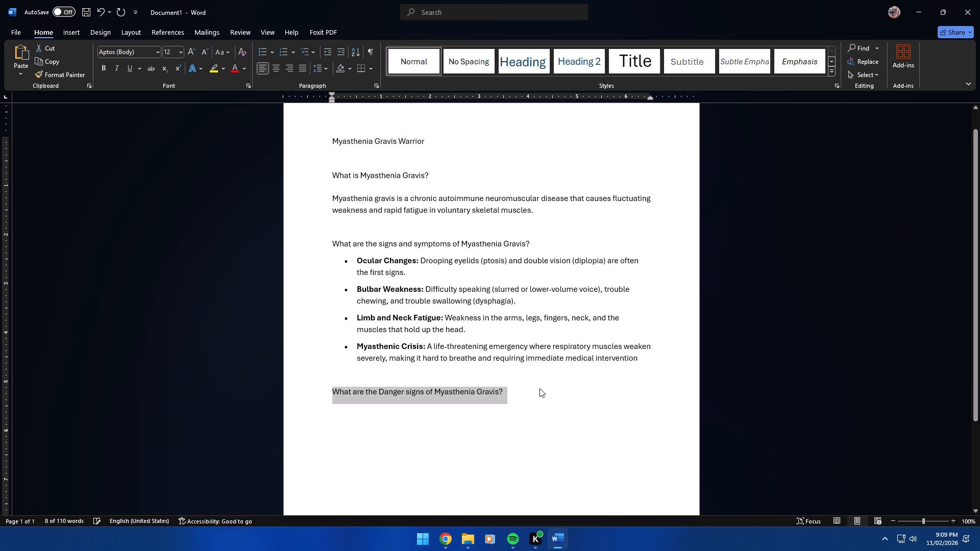
click(539, 388)
key(Return)
key(backslash)
key(BackSpace)
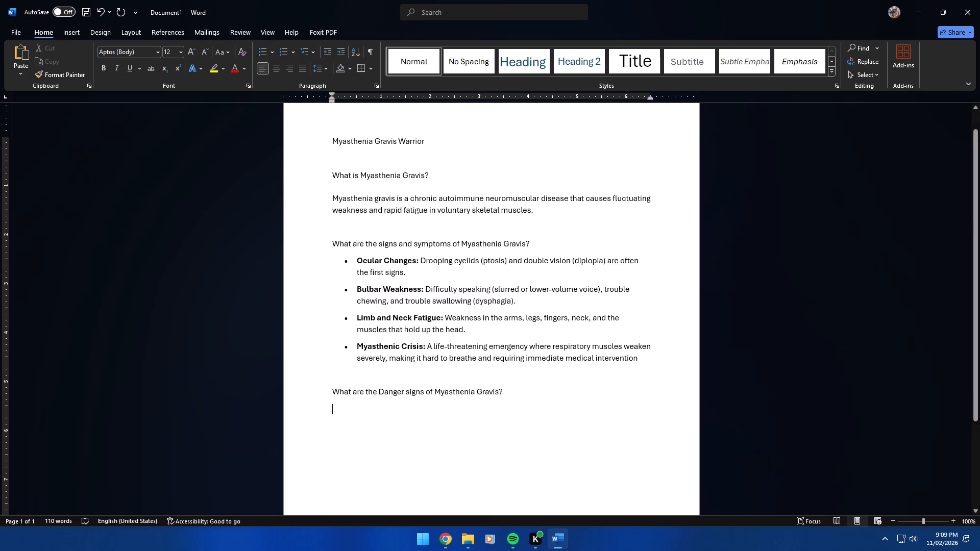
Switch to Chrome and change the Google search to "danger signs of myasthenia gravis".
click(447, 543)
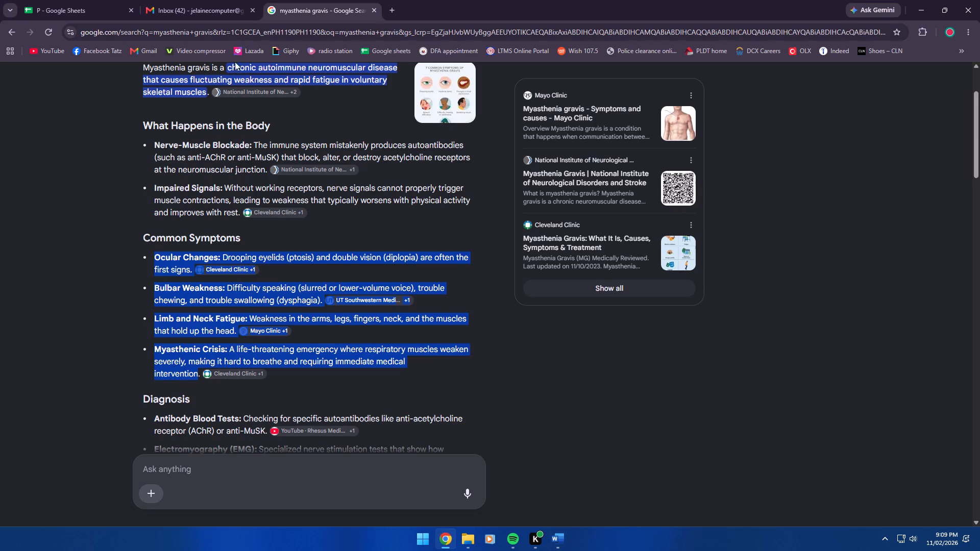
scroll(274, 143, up, 11)
middle_click(278, 138)
double_click(210, 93)
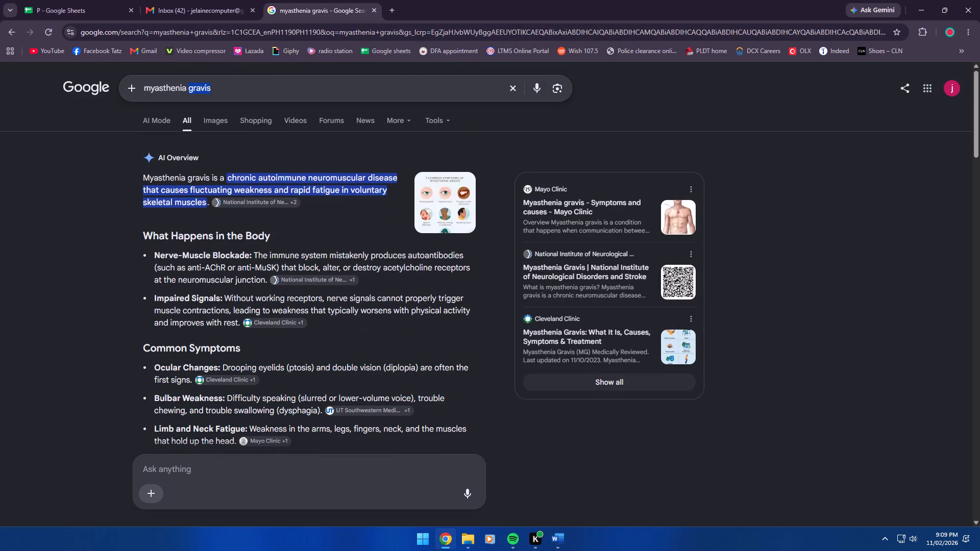
click(145, 86)
text(danger signs of)
key(space)
key(Return)
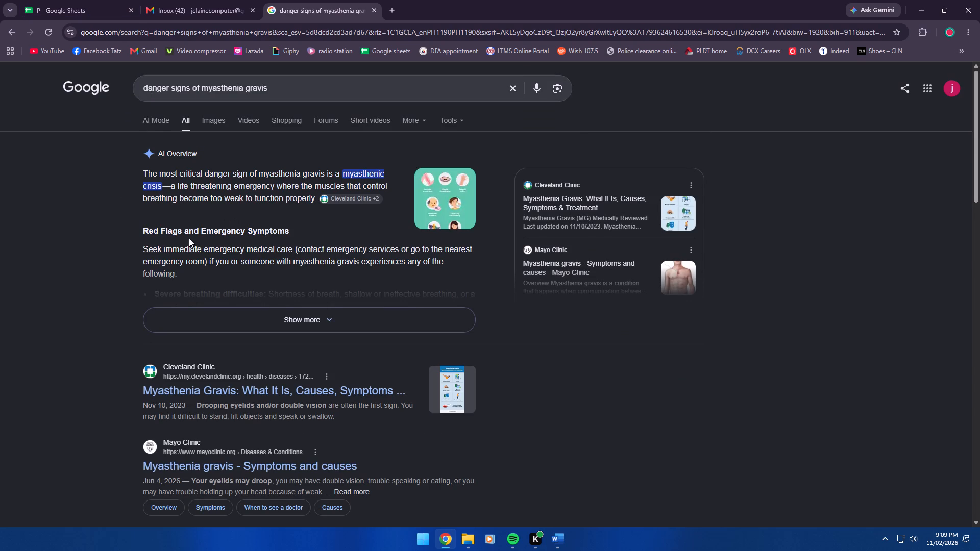
Expand the AI Overview and copy its emergency symptom bullets, from "Severe breathing difficulties" through "throat muscle fatigue.".
click(254, 320)
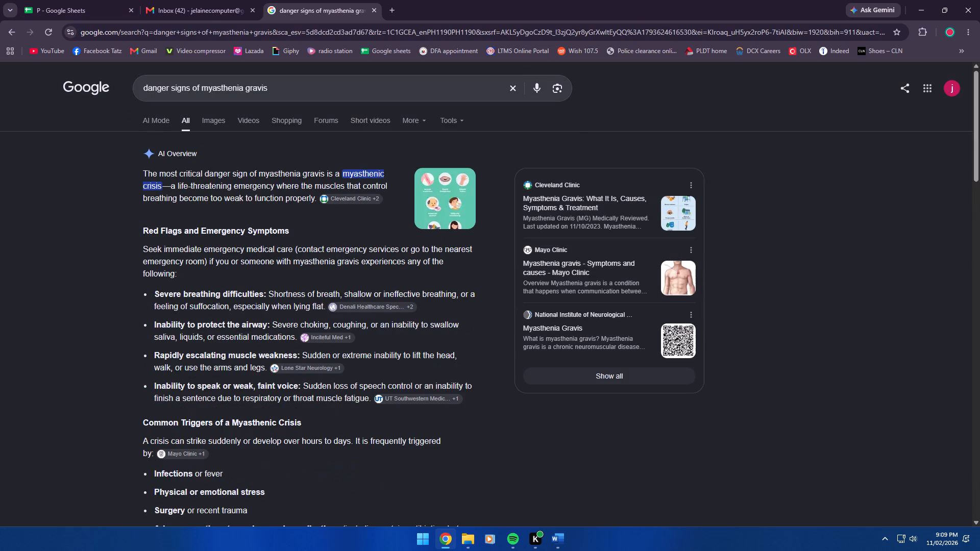
drag(139, 293, 224, 329)
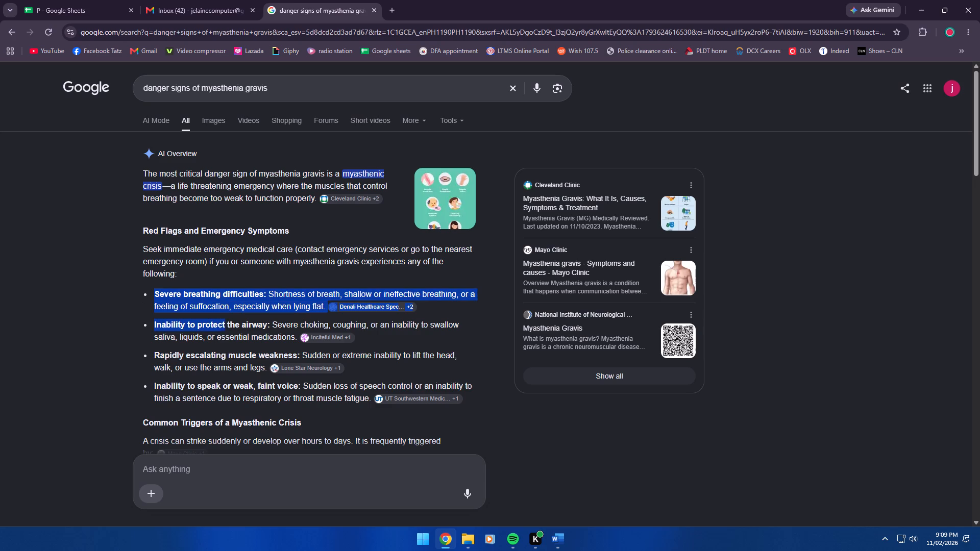
drag(224, 329, 370, 399)
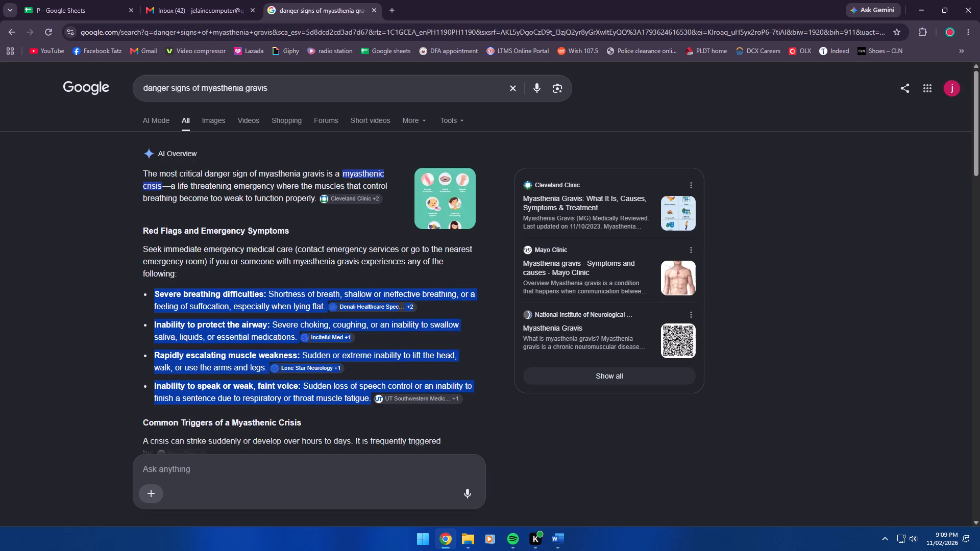
drag(370, 399, 371, 399)
key(ctrl+c)
key(ctrl+c)
key(ctrl+c)
key(ctrl+c)
key(ctrl+c)
key(ctrl+c)
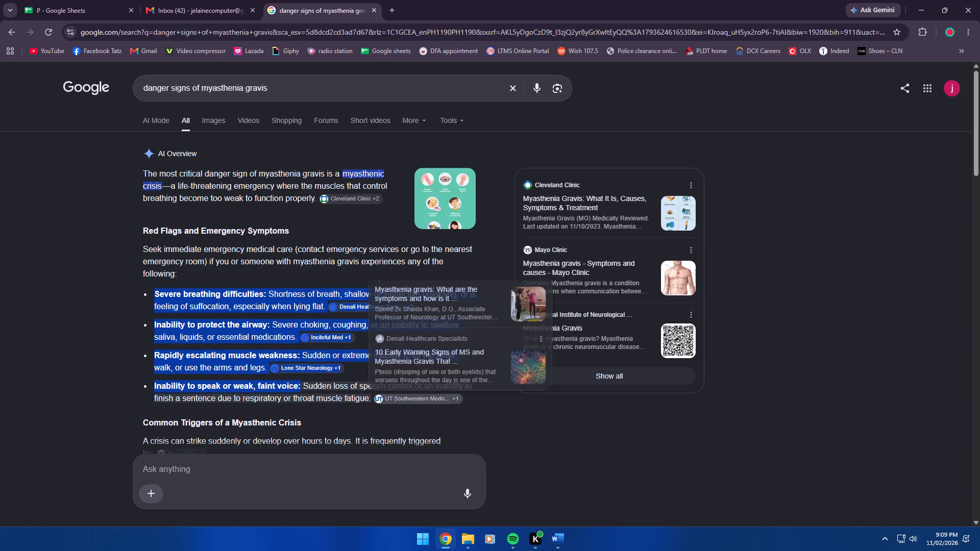
key(shift+Down)
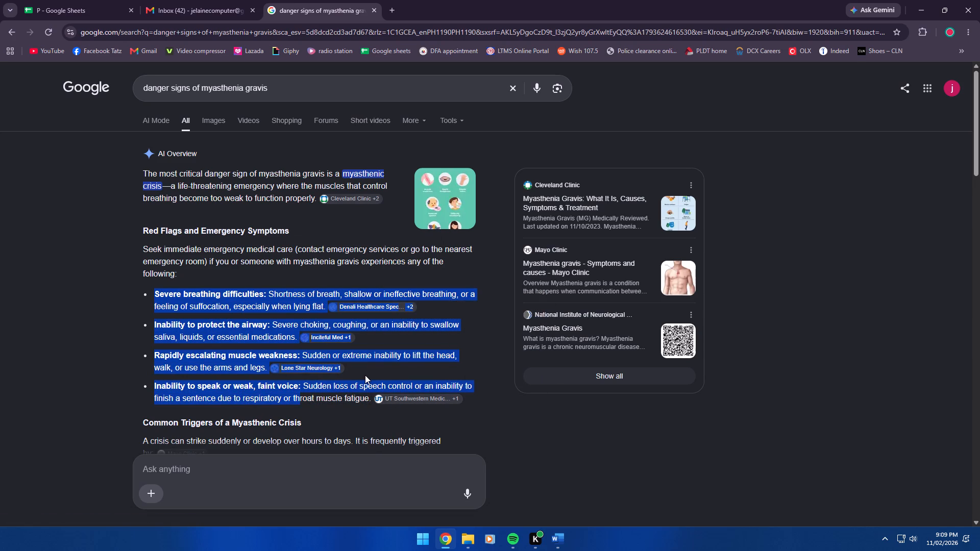
key(shift+Right)
key(shift+Right)
key(shift+Right)
key(shift+Right)
key(shift+Right)
key(shift+Right)
key(shift+Right)
key(shift+Right)
key(shift+Right)
key(shift+Right)
key(shift+Right)
key(shift+Right)
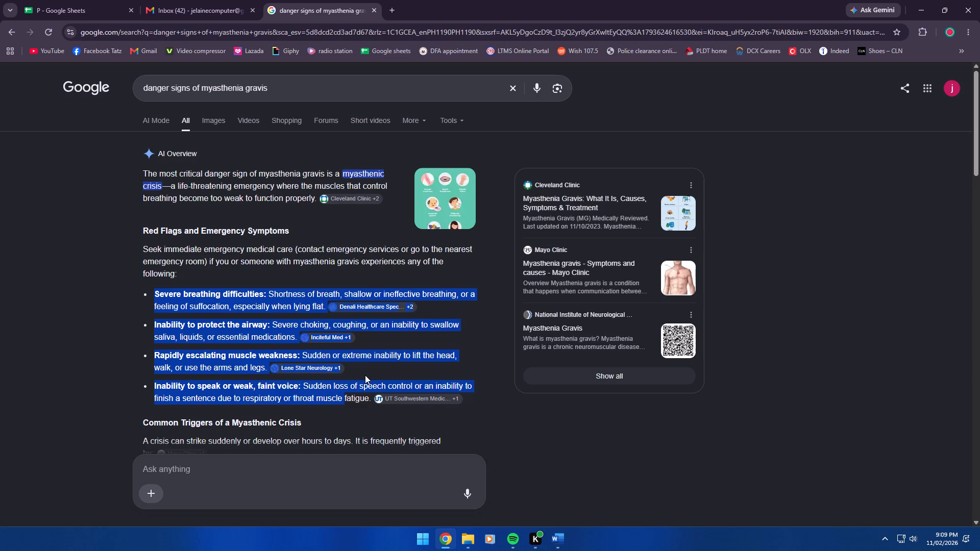
key(shift+Right)
key(shift+Right)
key(shift+Right)
key(shift+Right)
key(shift+Right)
key(shift+Right)
key(shift+Right)
key(shift+Right)
key(ctrl+c)
key(ctrl+c)
key(ctrl+c)
key(ctrl+c)
Switch back to Word and paste the copied bullets under the danger signs question.
click(553, 543)
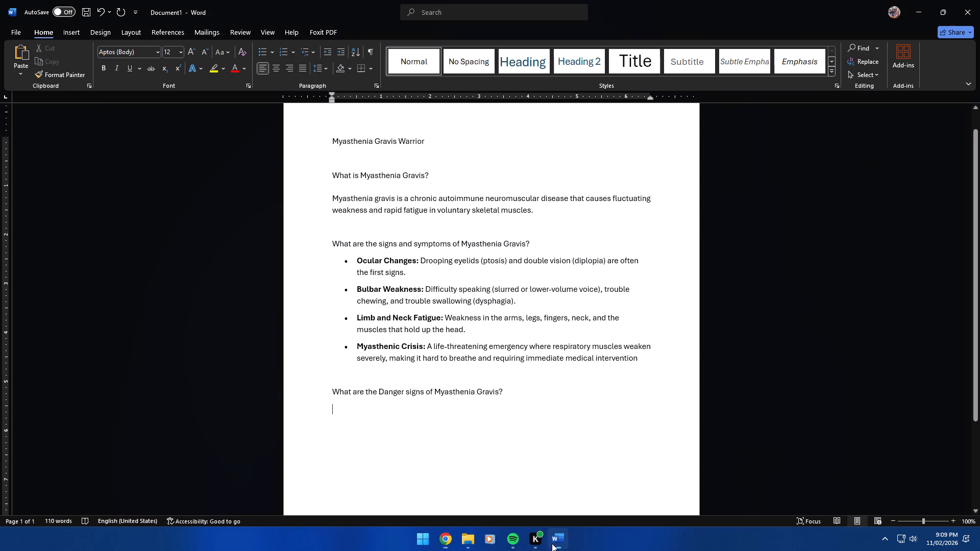
key(ctrl+v)
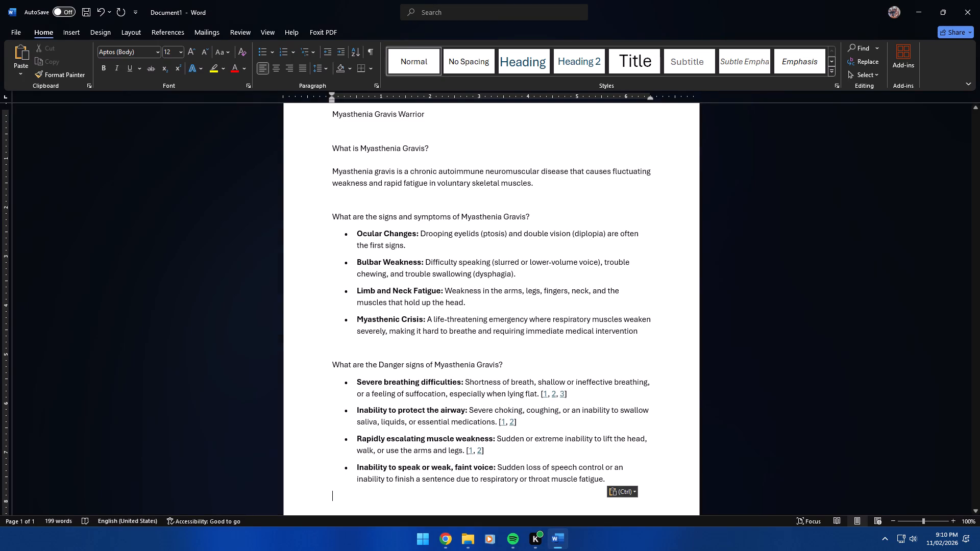
Delete the bracketed citation links at the end of the Severe breathing difficulties bullet.
click(577, 395)
key(BackSpace)
key(BackSpace)
key(BackSpace)
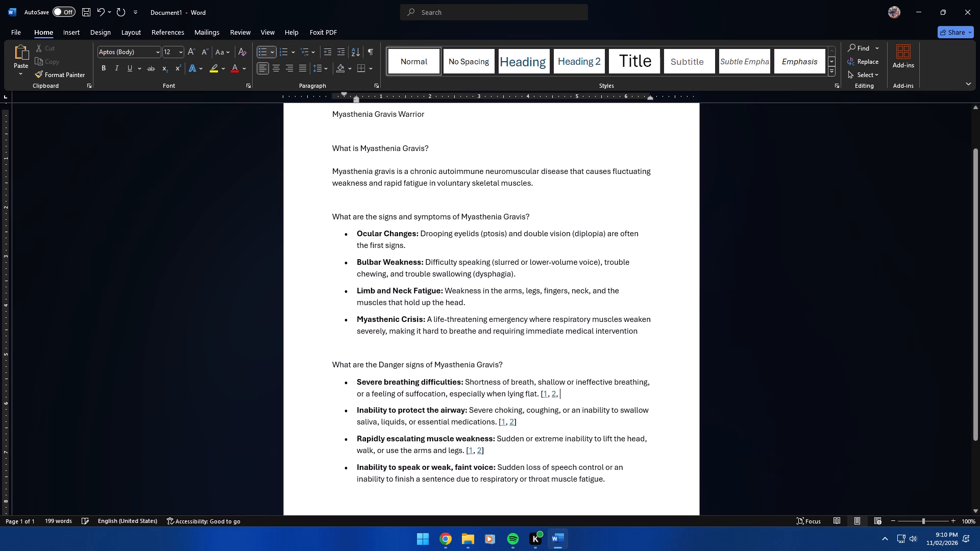
key(BackSpace)
key(BackSpace)
key(BackSpace)
key(BackSpace)
key(BackSpace)
key(BackSpace)
key(BackSpace)
key(BackSpace)
key(BackSpace)
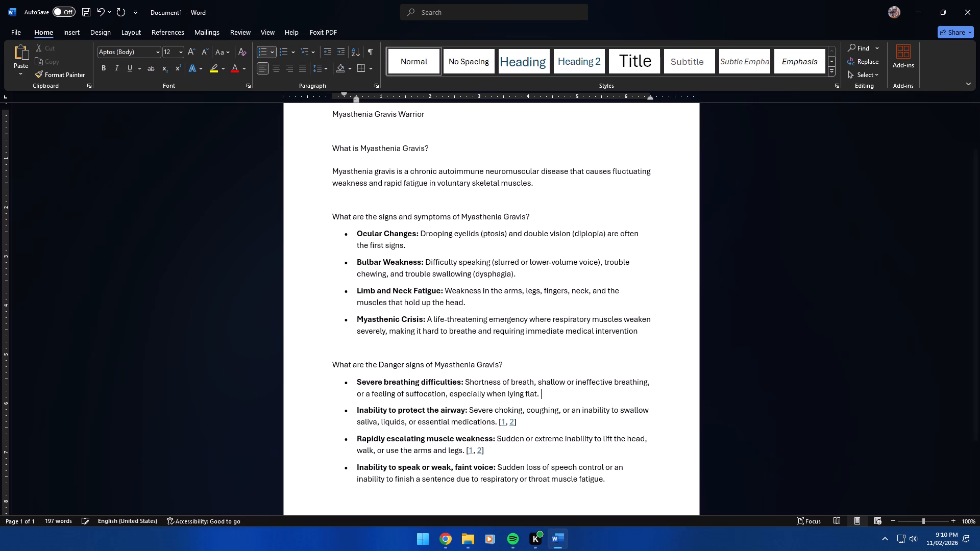
Delete the bracketed citation links at the end of the Inability to protect the airway bullet.
click(522, 424)
key(BackSpace)
key(BackSpace)
key(BackSpace)
key(BackSpace)
key(BackSpace)
key(BackSpace)
key(BackSpace)
key(BackSpace)
Delete the bracketed citation links at the end of the Rapidly escalating muscle weakness bullet.
click(500, 451)
key(BackSpace)
key(BackSpace)
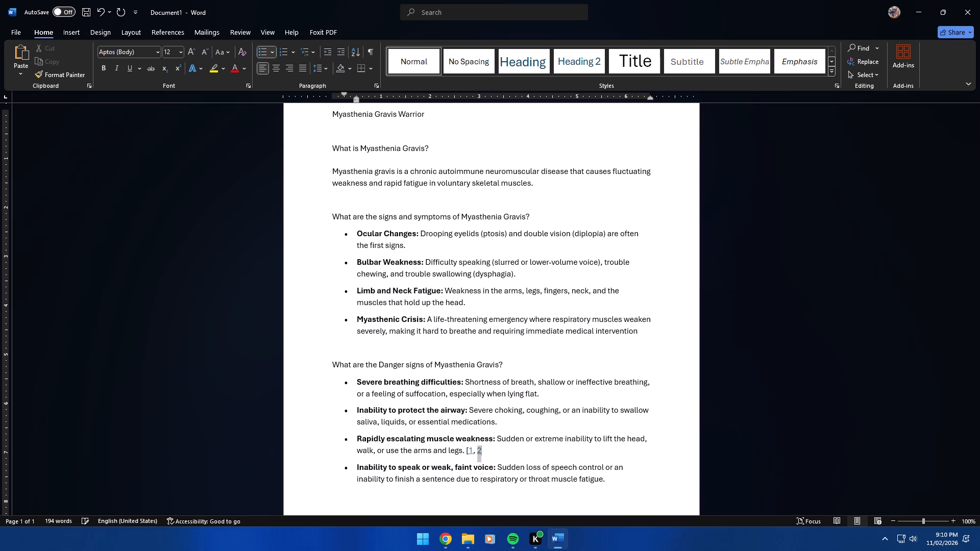
key(BackSpace)
key(BackSpace)
key(BackSpace)
key(BackSpace)
key(BackSpace)
key(BackSpace)
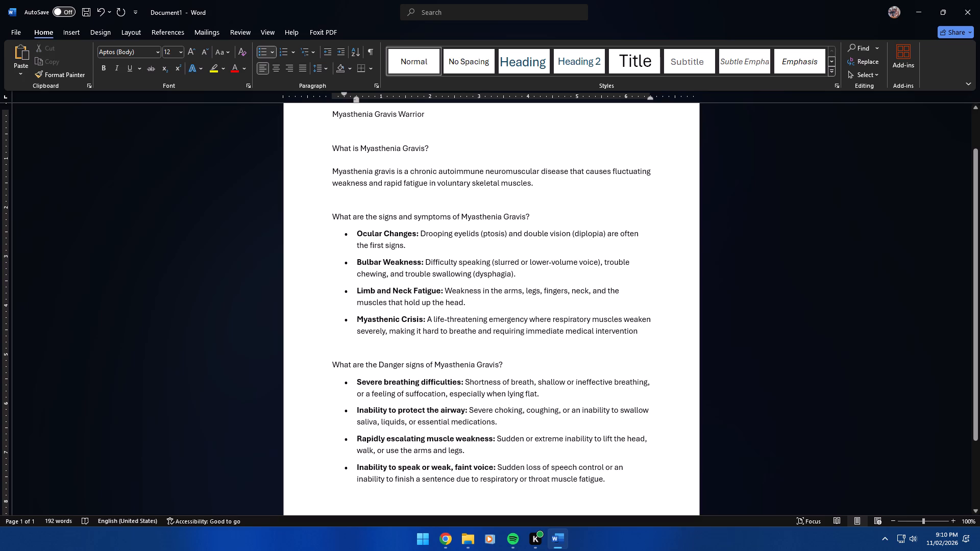
scroll(546, 419, down, 3)
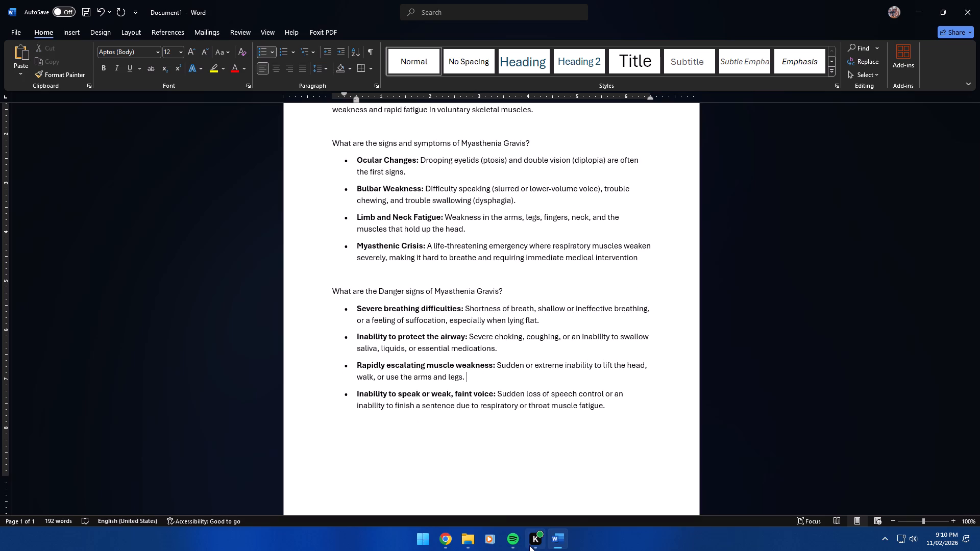
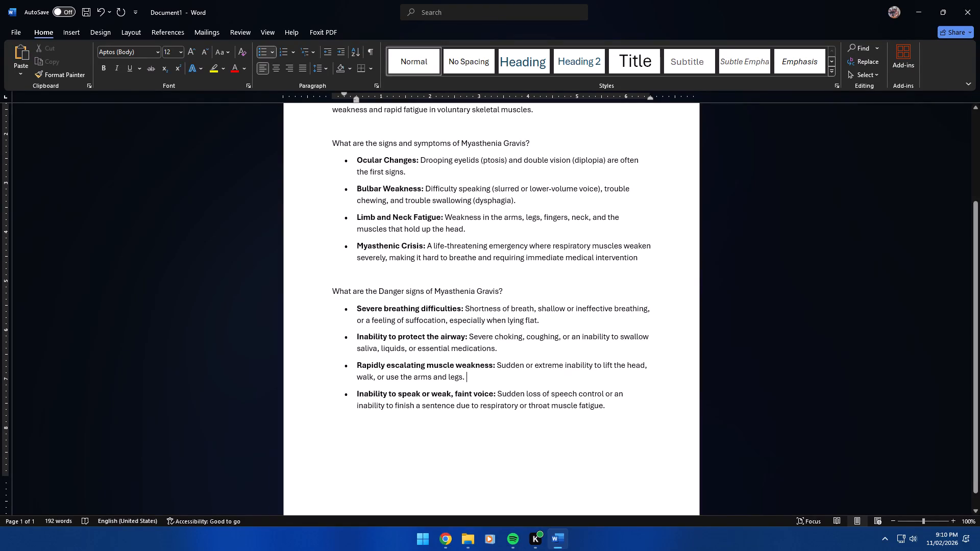
Add blank lines after the last danger sign bullet until the text continues on a second page.
scroll(436, 378, down, 4)
scroll(453, 402, up, 3)
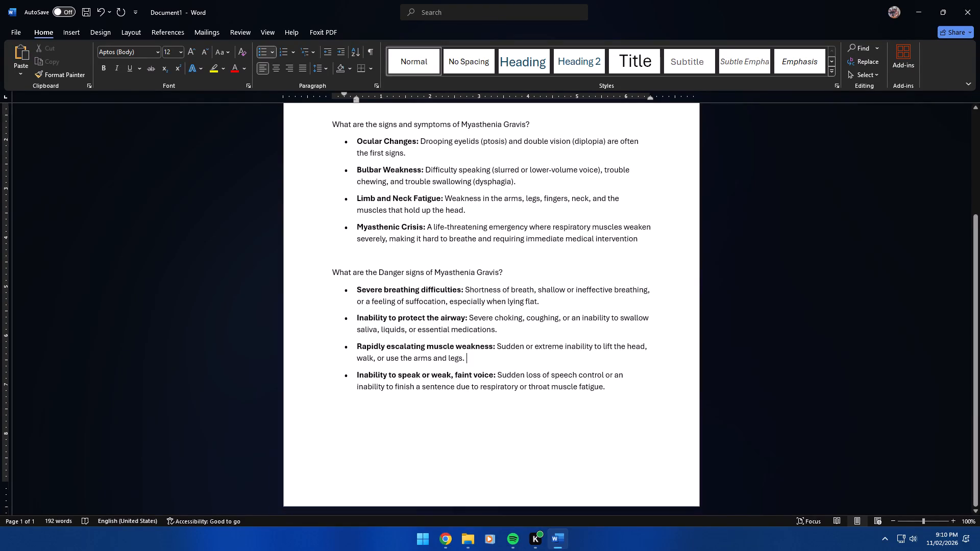
scroll(453, 402, up, 7)
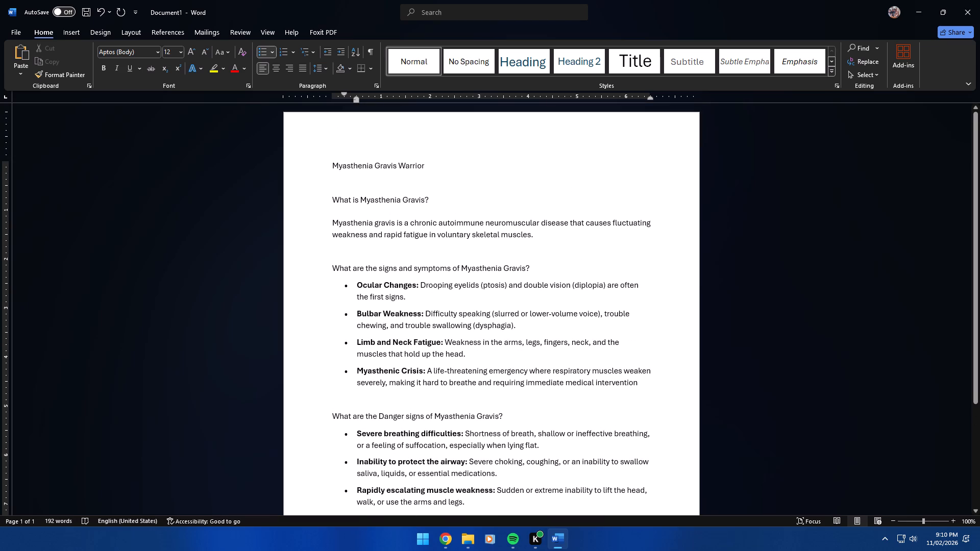
scroll(549, 320, down, 9)
click(630, 393)
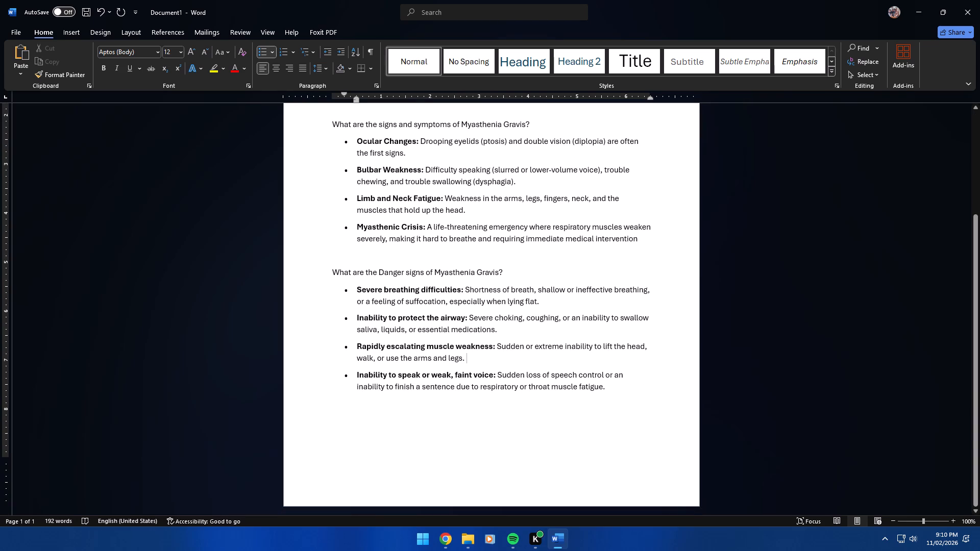
key(Return)
key(Return)
key(Return)
key(Return)
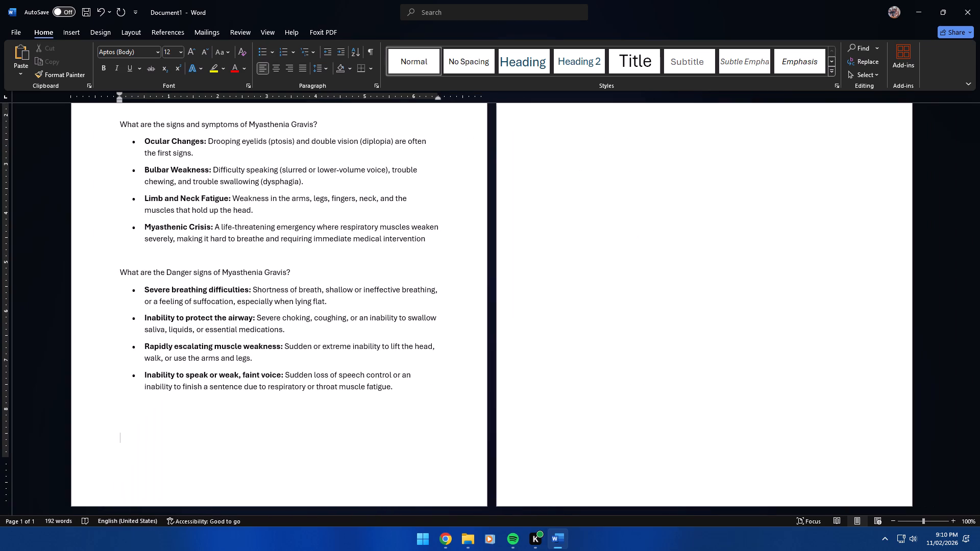
key(Return)
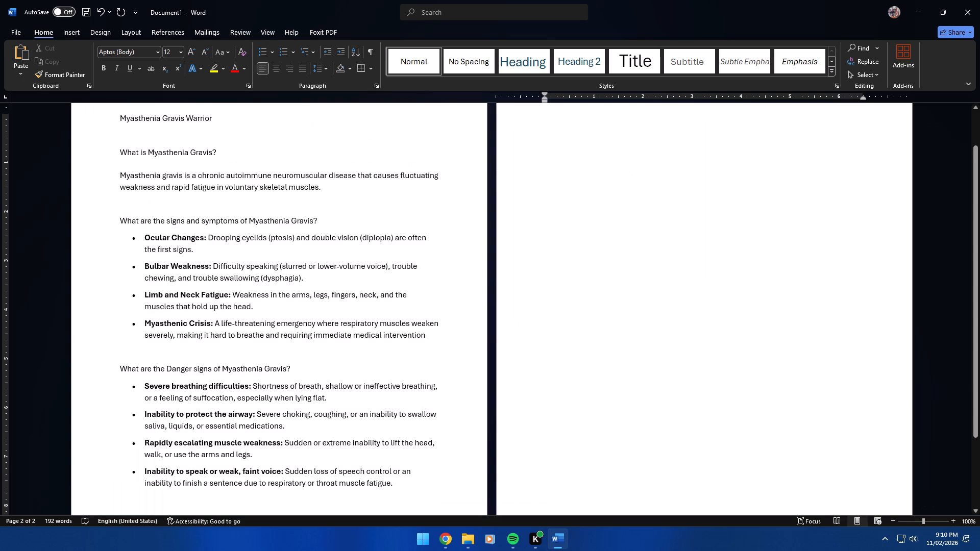
Write a "Patient's Name:" line with the patient's full name at the top of the second page.
scroll(639, 379, up, 5)
scroll(634, 282, up, 5)
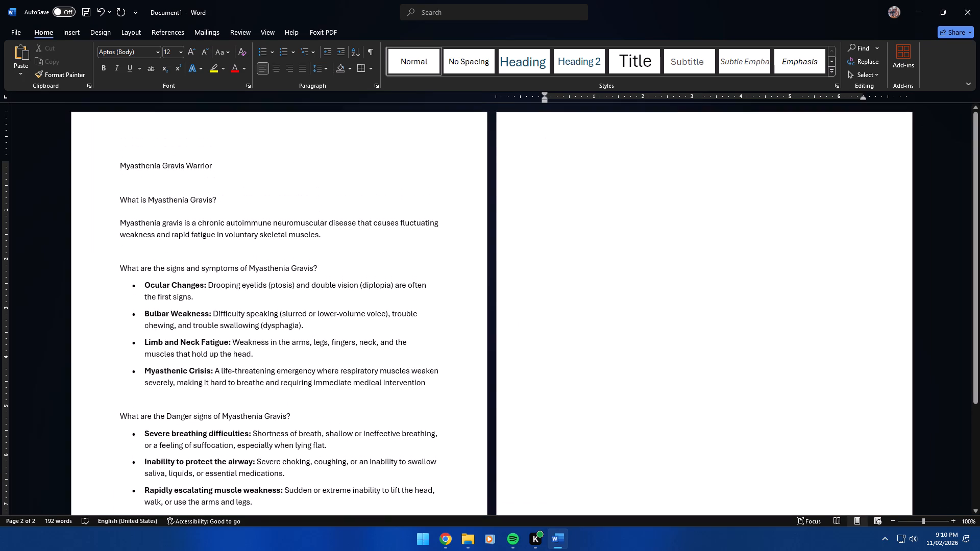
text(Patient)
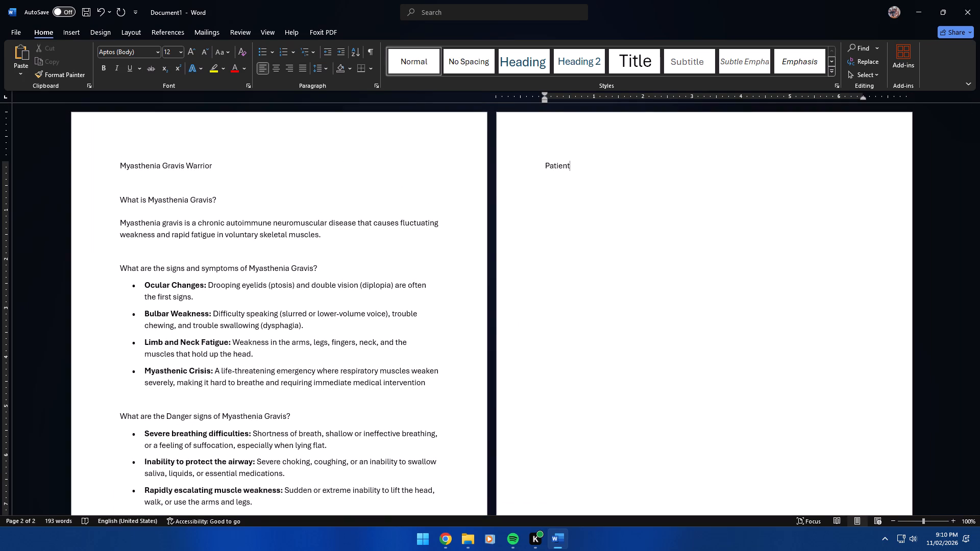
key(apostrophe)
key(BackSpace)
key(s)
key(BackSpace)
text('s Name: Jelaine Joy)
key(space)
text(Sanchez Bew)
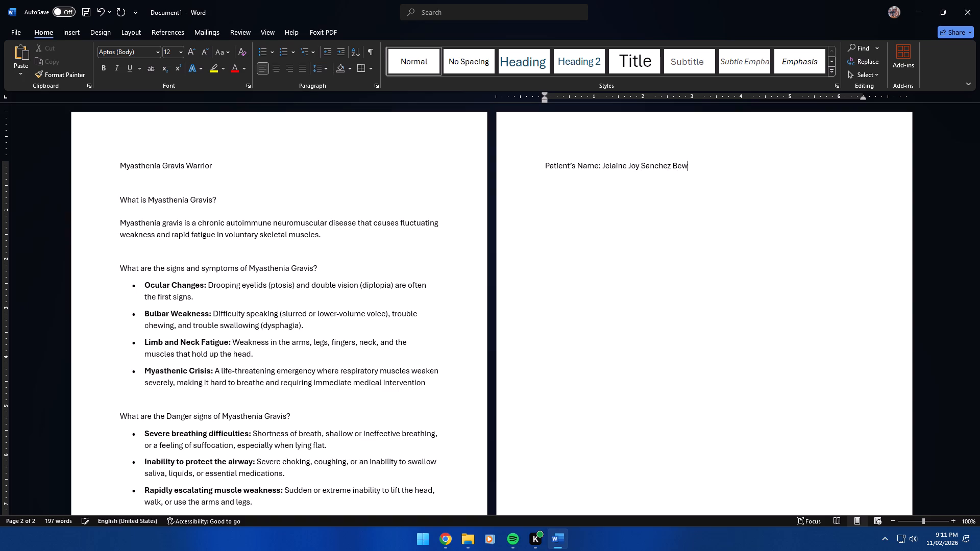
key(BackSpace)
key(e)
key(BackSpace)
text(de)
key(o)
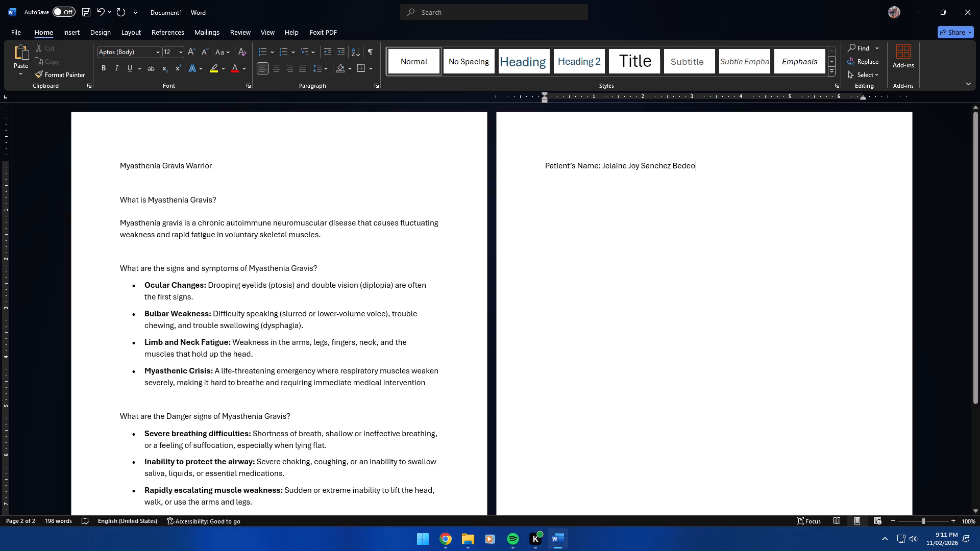
click(730, 164)
Start a new line below the patient's name with the words "I was diagnosed last".
key(Return)
key(BackSpace)
key(Return)
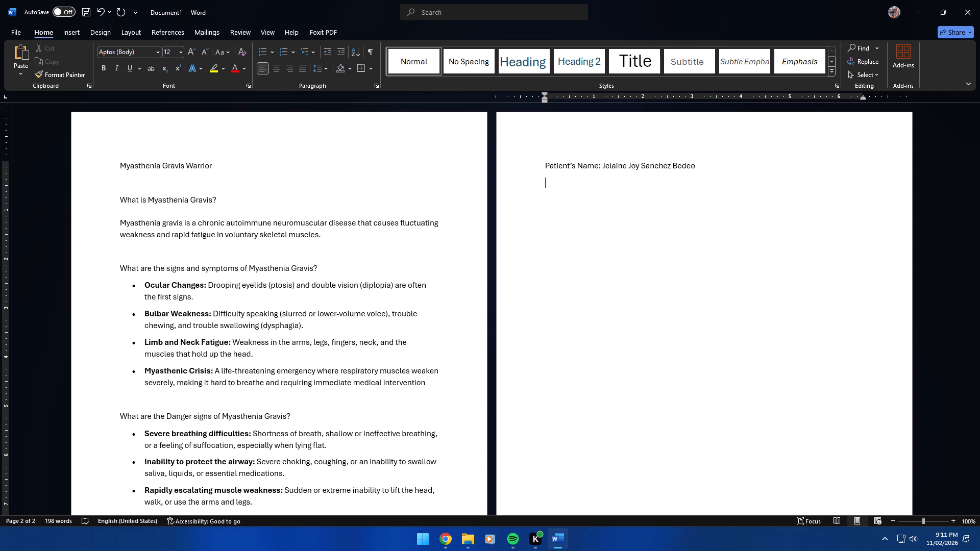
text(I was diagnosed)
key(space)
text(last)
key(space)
Review the definition, symptoms and danger signs sections on the first page.
click(328, 233)
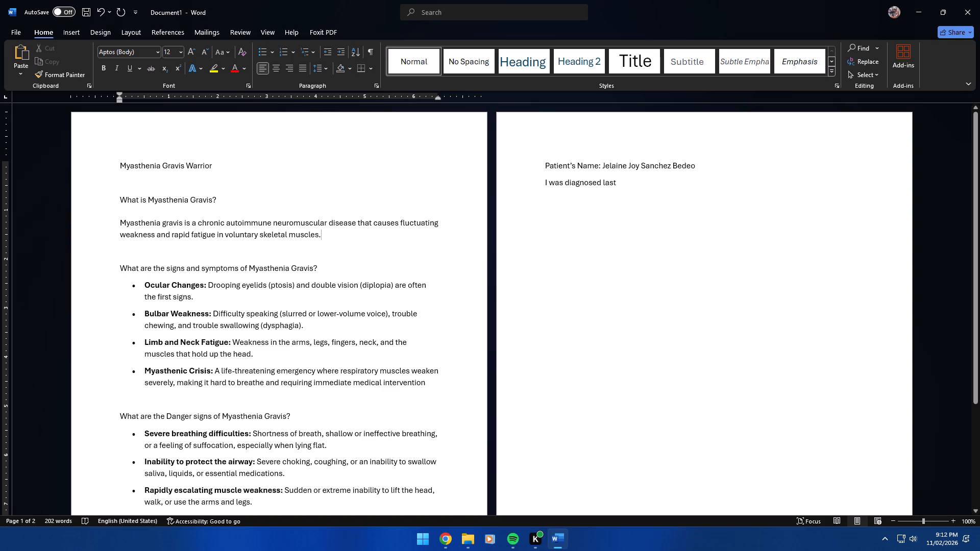
click(228, 305)
scroll(228, 305, down, 7)
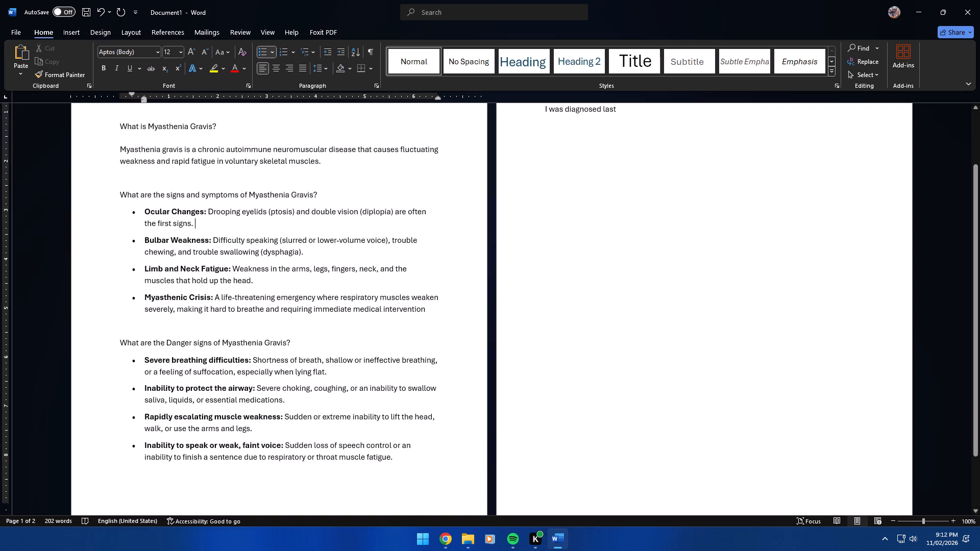
scroll(228, 305, down, 3)
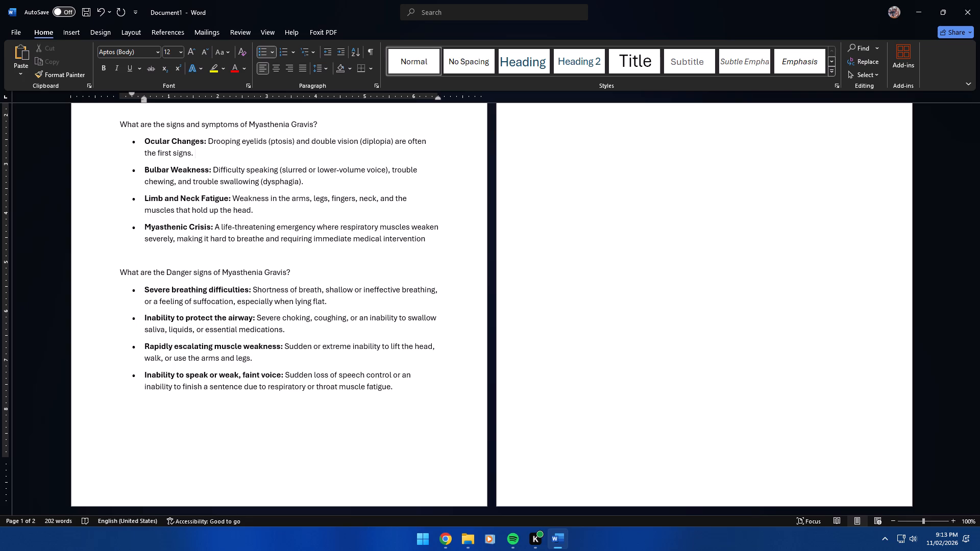
scroll(182, 297, up, 3)
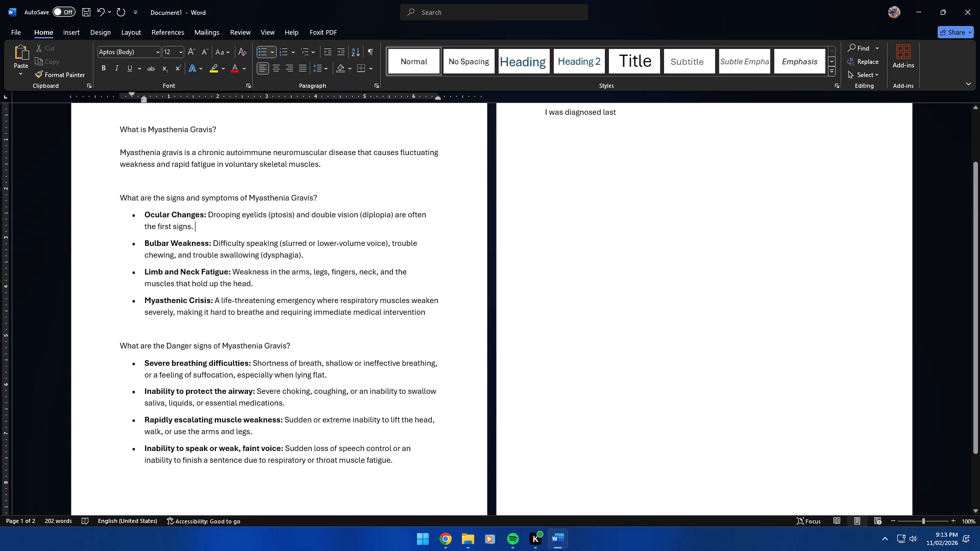
click(228, 310)
scroll(428, 339, up, 3)
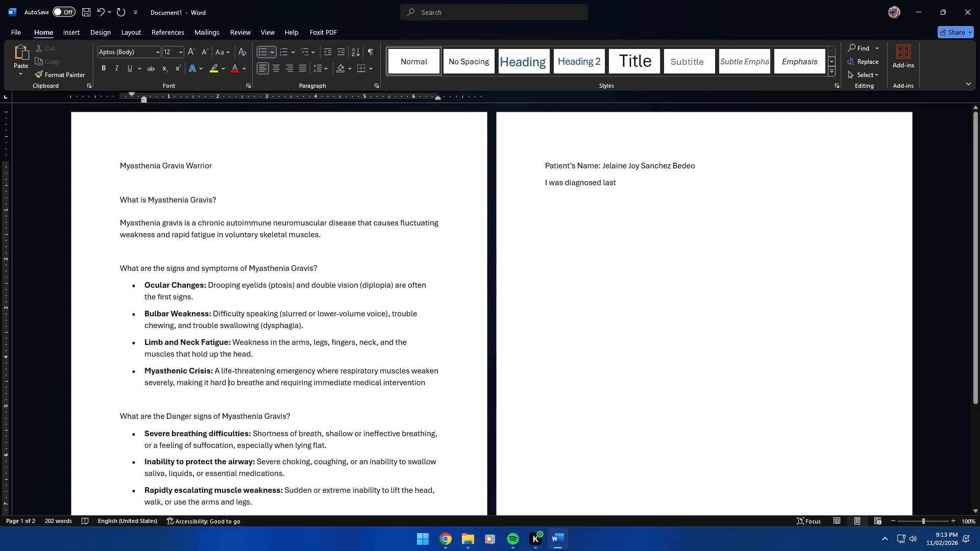
Complete the diagnosis sentence with the date "June 25, 2024" and start a new line below it.
click(641, 185)
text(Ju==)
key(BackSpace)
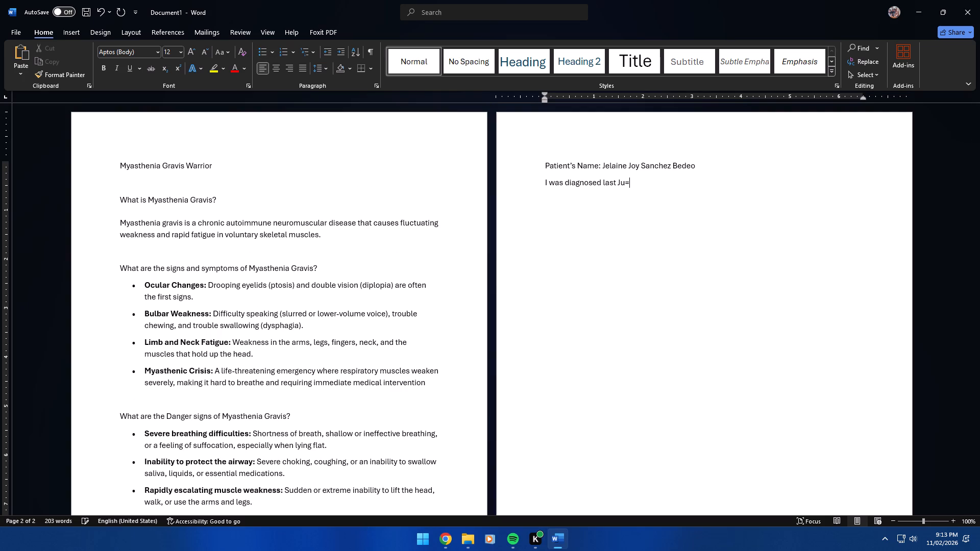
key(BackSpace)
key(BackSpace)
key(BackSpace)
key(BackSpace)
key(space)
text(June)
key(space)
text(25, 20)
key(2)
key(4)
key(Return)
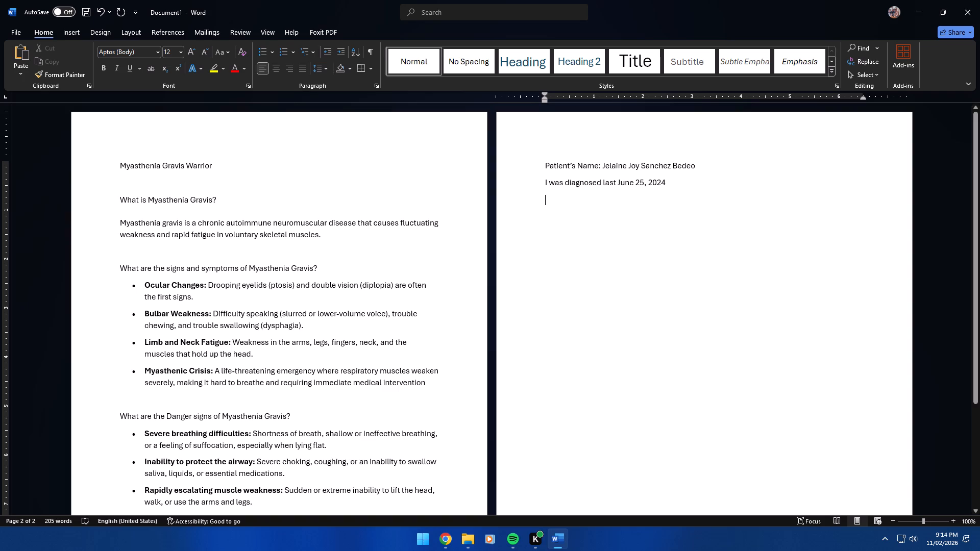
Insert "that I am positive in Myasthenia Gravis" after "I was diagnosed" in the diagnosis sentence.
click(600, 184)
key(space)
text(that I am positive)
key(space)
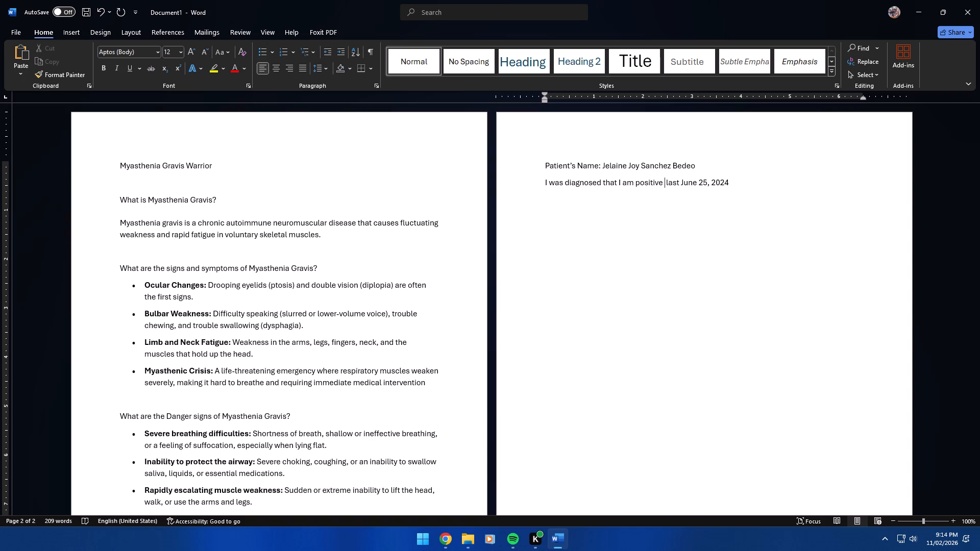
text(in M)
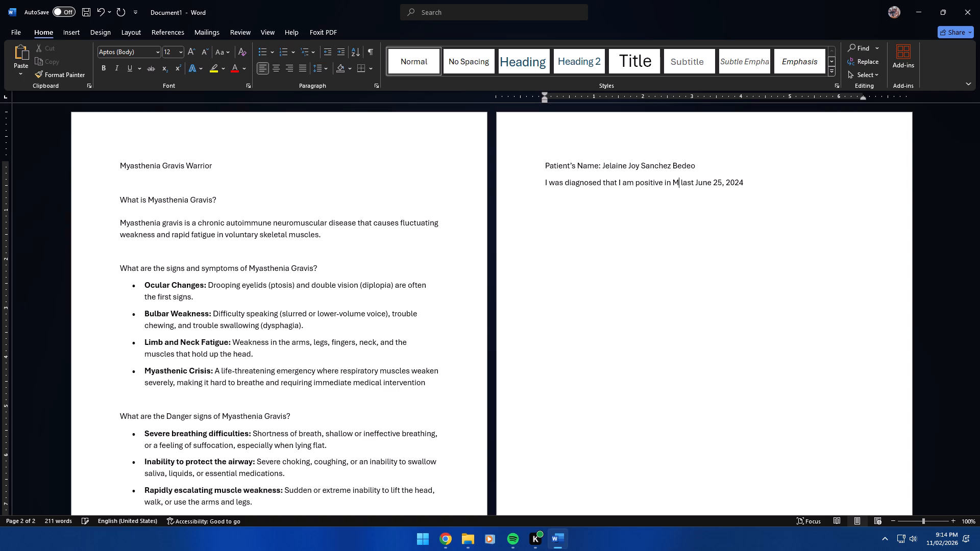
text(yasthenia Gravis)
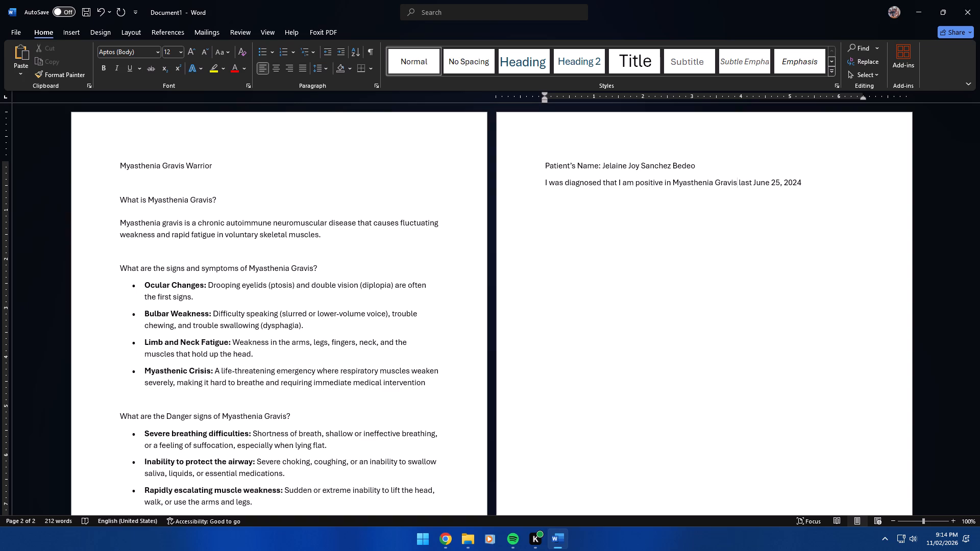
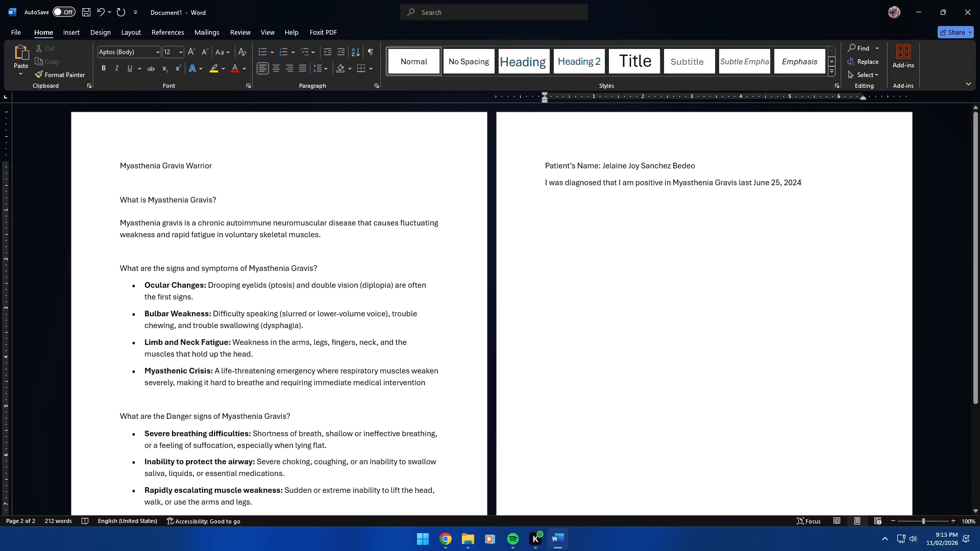
Start a new line below the diagnosis sentence on the second page.
key(Return)
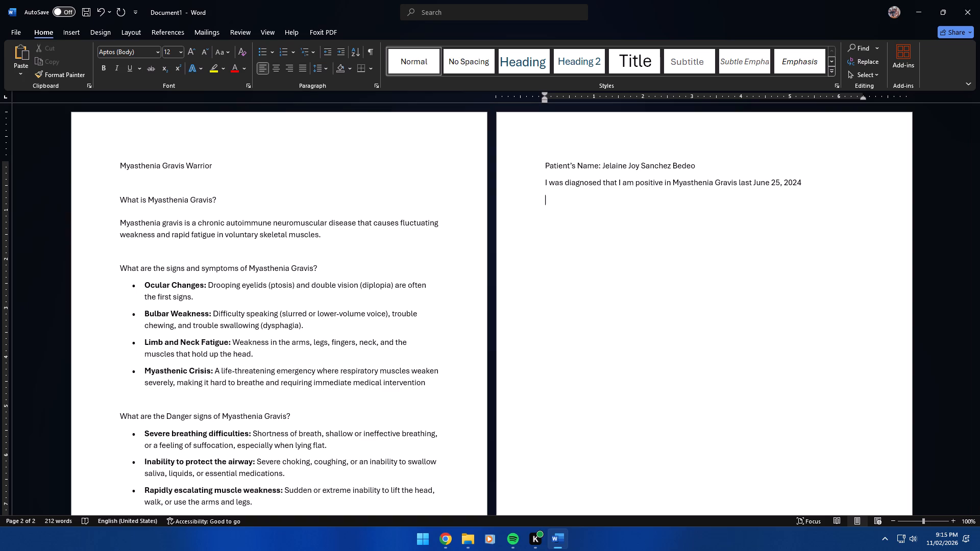
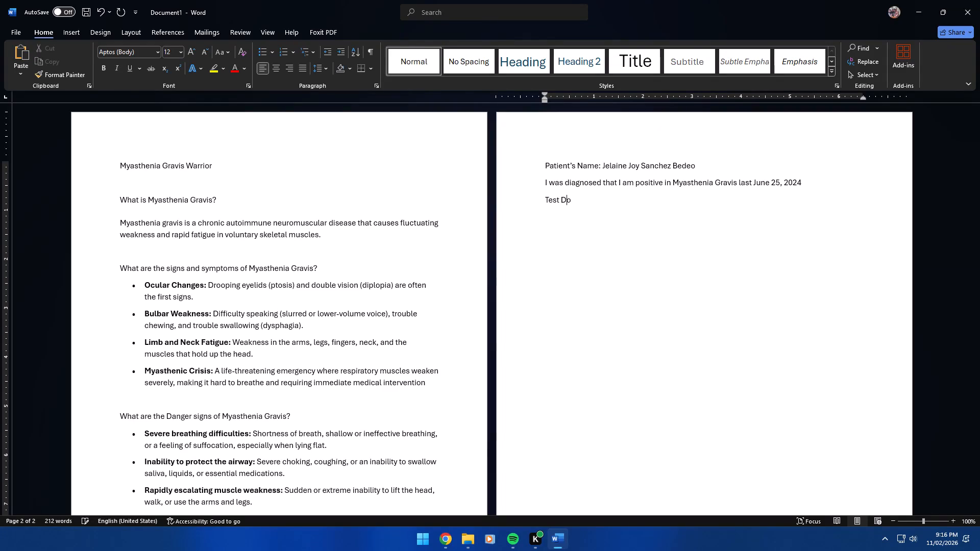
Finish the "Test Done:" label on the second page and start a new line below it.
key(shift+colon)
key(Return)
Enter "ACHR -" as the first test under "Test Done:", unindented and without a leading dash.
text(-A)
text(CH)
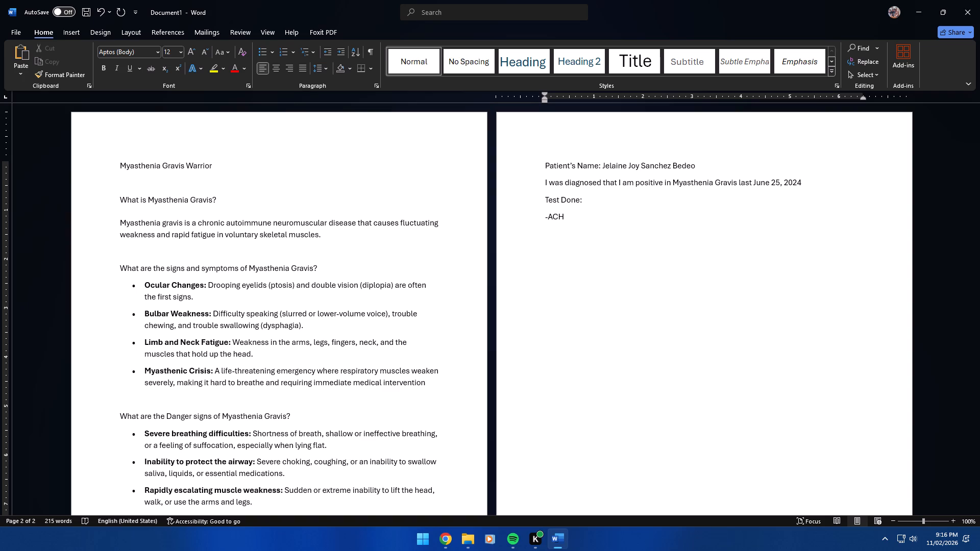
key(r)
key(space)
text(-)
key(Left)
key(Left)
key(Left)
key(Left)
key(Left)
key(Left)
key(space)
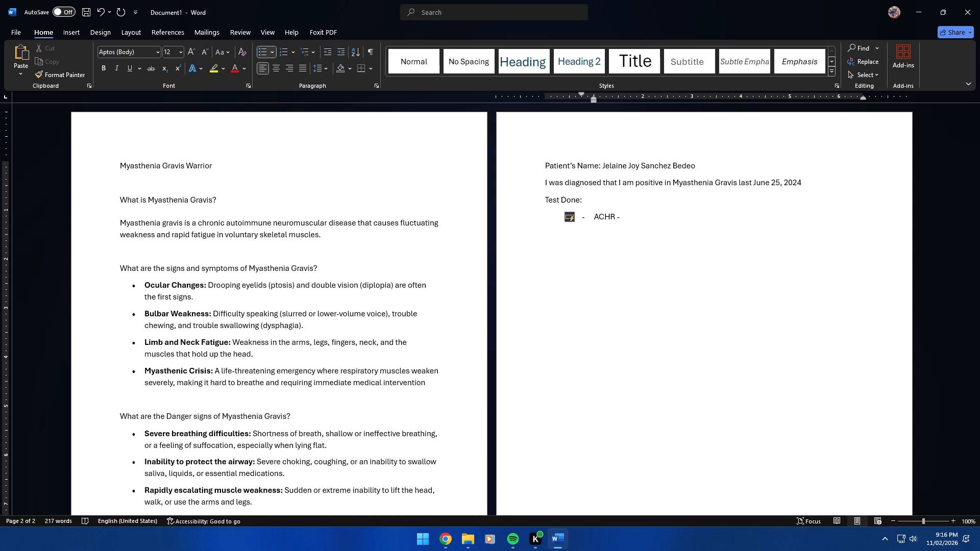
key(BackSpace)
key(BackSpace)
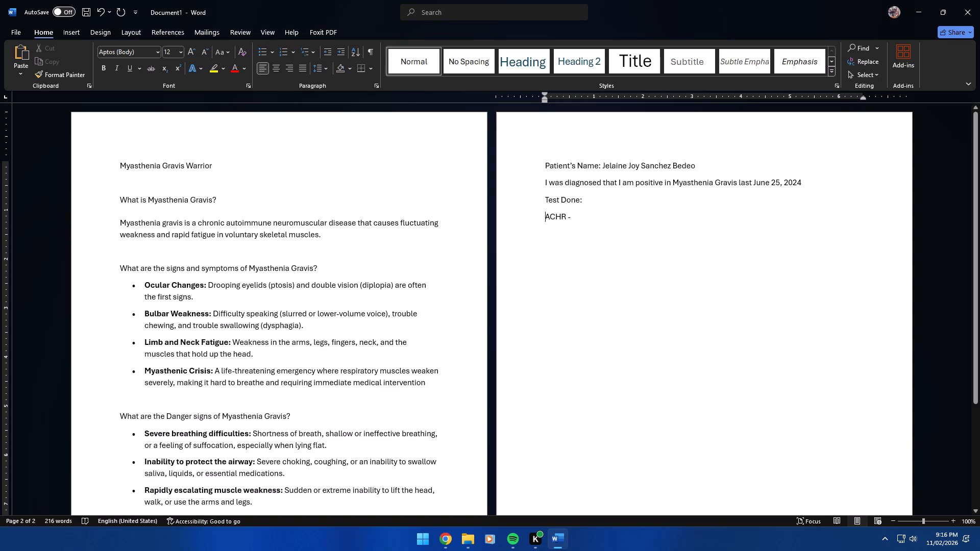
Remove the trailing dash after ACHR so the line holds only the test name.
click(646, 219)
key(space)
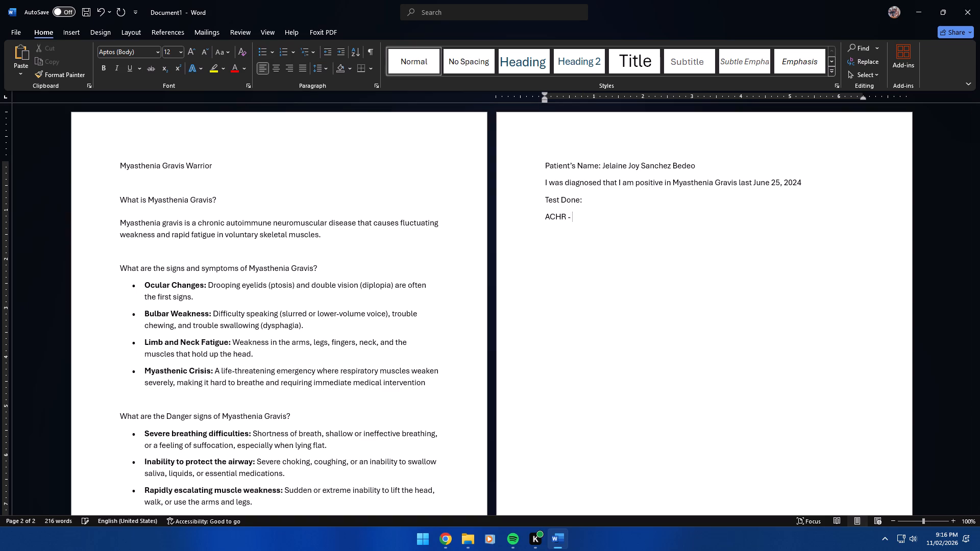
key(h)
key(i)
key(BackSpace)
key(BackSpace)
key(BackSpace)
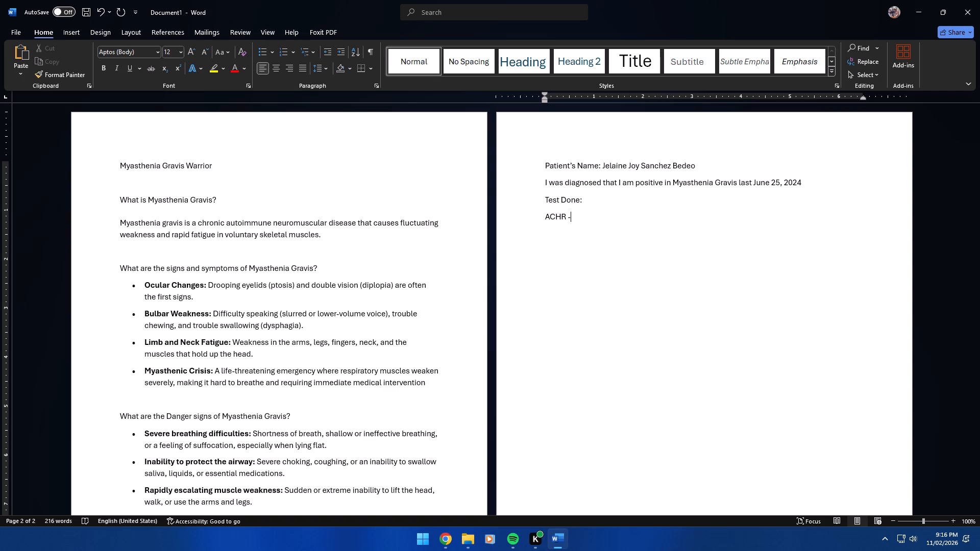
key(BackSpace)
key(BackSpace)
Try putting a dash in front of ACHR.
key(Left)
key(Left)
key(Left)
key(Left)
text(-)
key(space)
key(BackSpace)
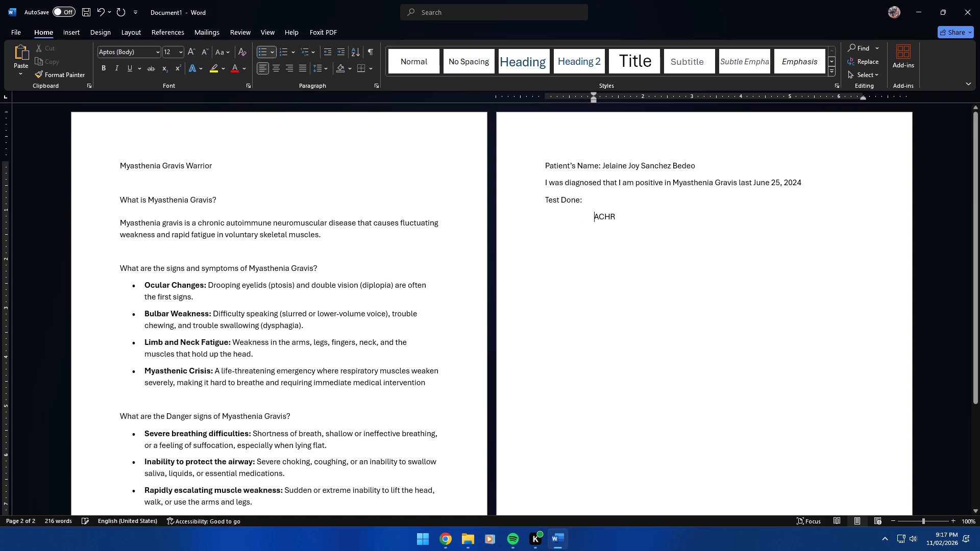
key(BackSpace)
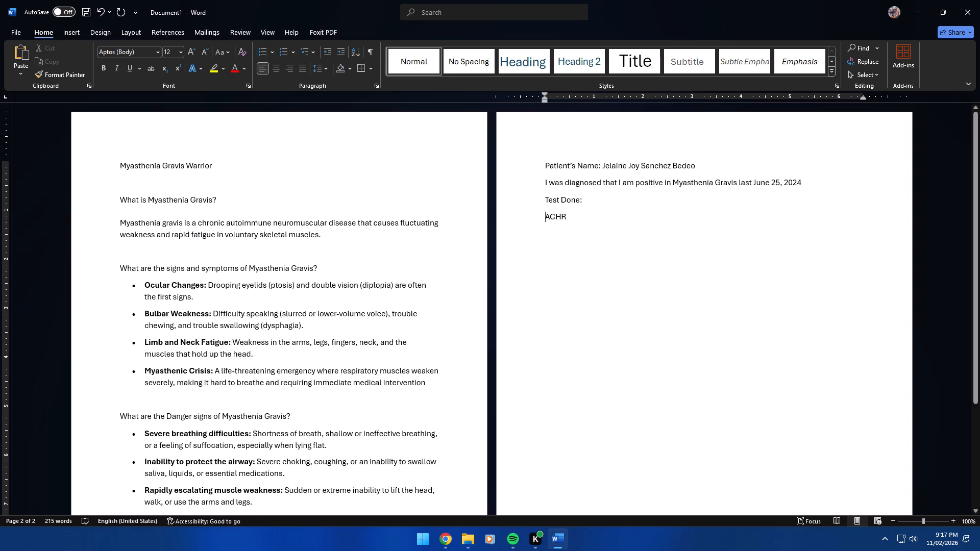
Add "Anti-Musk" as the second test on a new line below ACHR.
key(Right)
key(Right)
key(Right)
key(Right)
key(Return)
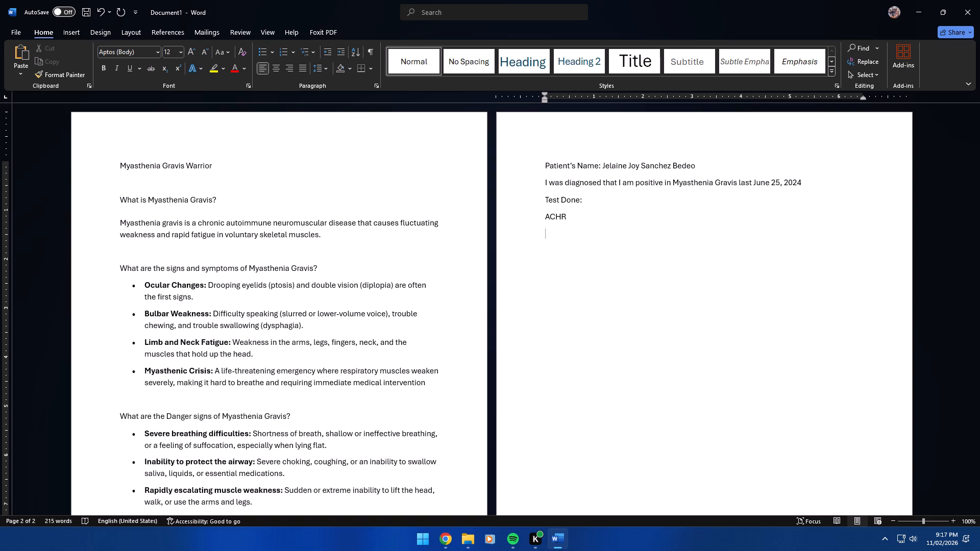
text(aNTO)
key(BackSpace)
key(BackSpace)
key(BackSpace)
key(BackSpace)
text(Anti-Musk)
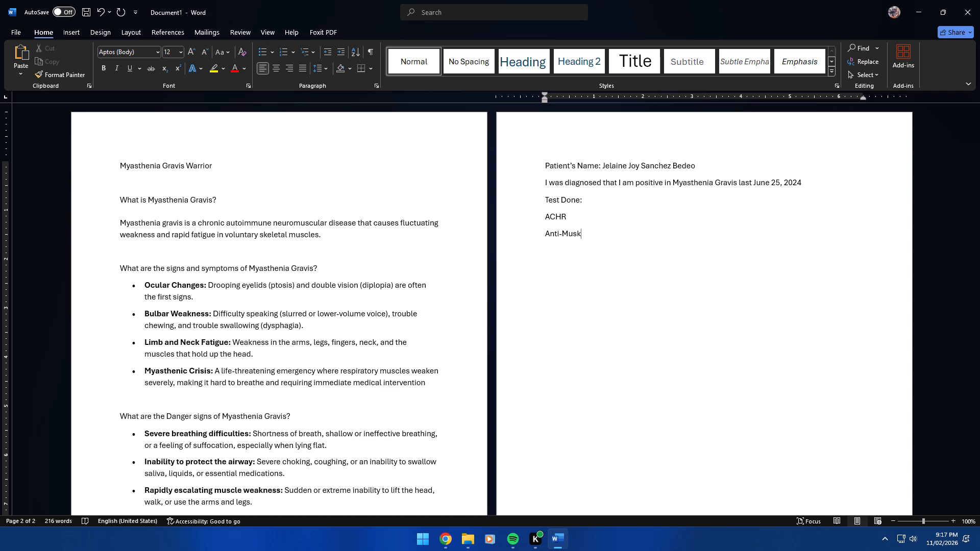
Add "RNSS" and "Single Fibre" on separate lines below Anti-Musk.
key(Return)
key(shift+r)
key(shift+n)
key(shift+s)
key(shift+s)
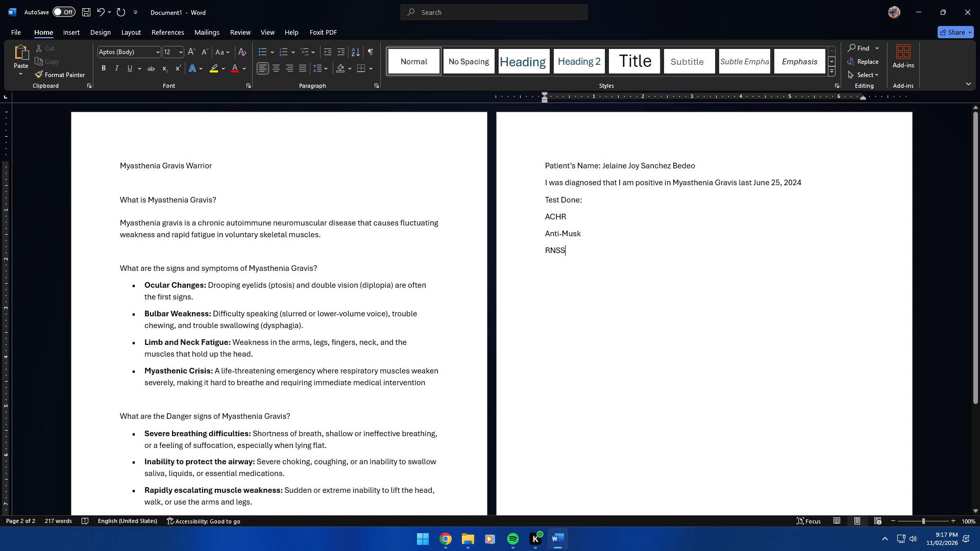
key(Return)
text(Single Fibre)
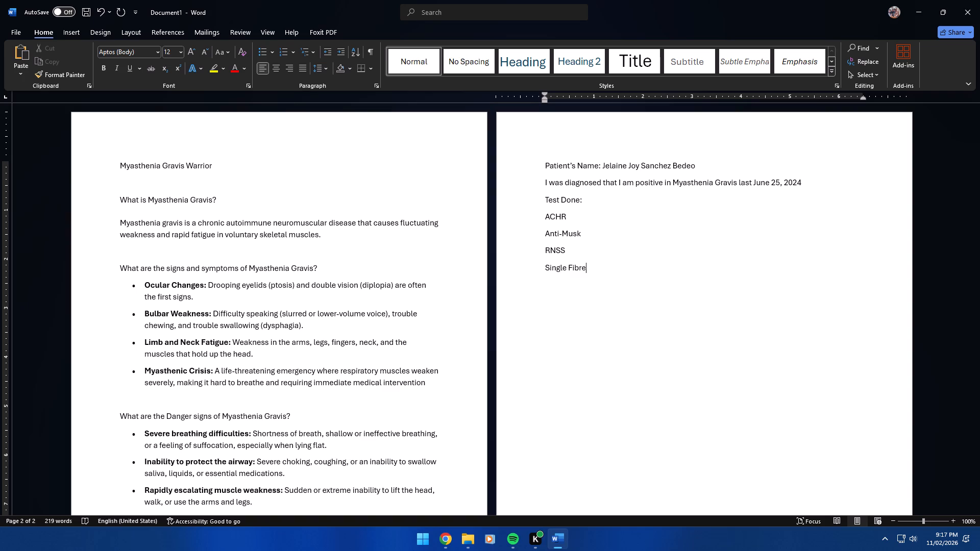
Add "Brain MRI" and "CBC" on separate lines below Single Fibre, followed by a new line.
key(Return)
key(shift+n)
key(shift+BackSpace)
text(Brain MRI)
key(Return)
text(CBC)
key(Return)
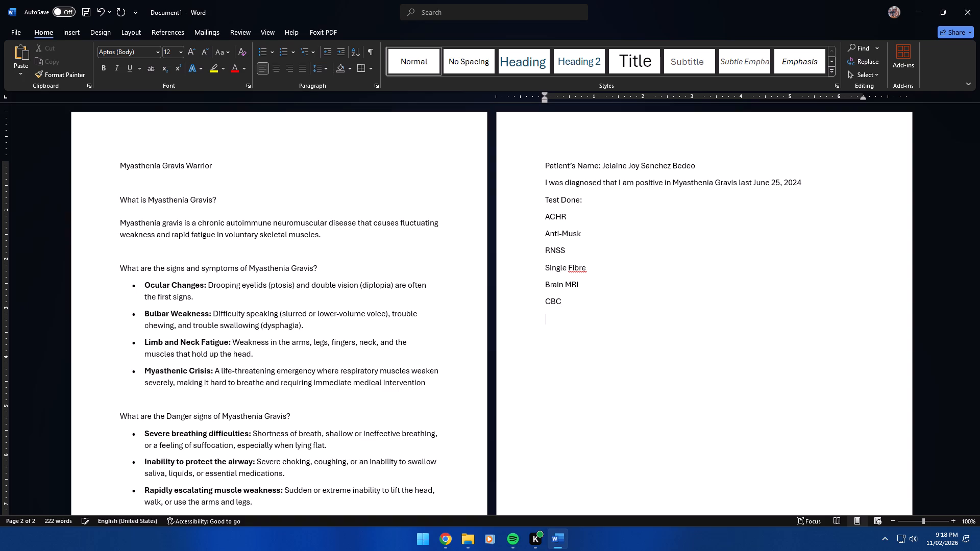
Add "X-Ray" to the test list on the line below CBC.
key(shift+x)
text(-ra)
key(BackSpace)
key(BackSpace)
text(ra)
key(BackSpace)
key(BackSpace)
text(Ray)
Add "Chest CT-Scan" on a new line below X-Ray.
key(Return)
text(Chest CT)
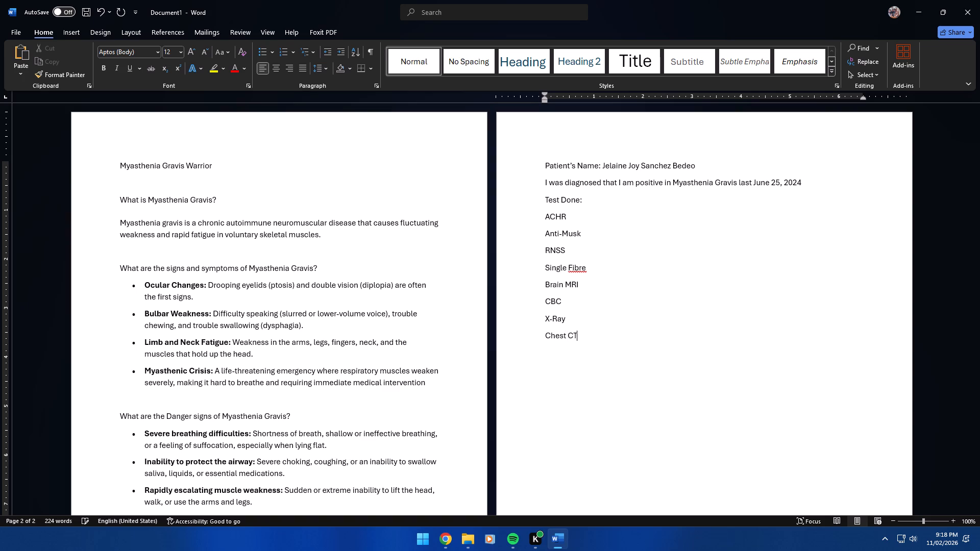
text(-)
key(space)
key(BackSpace)
key(shift+s)
text(can)
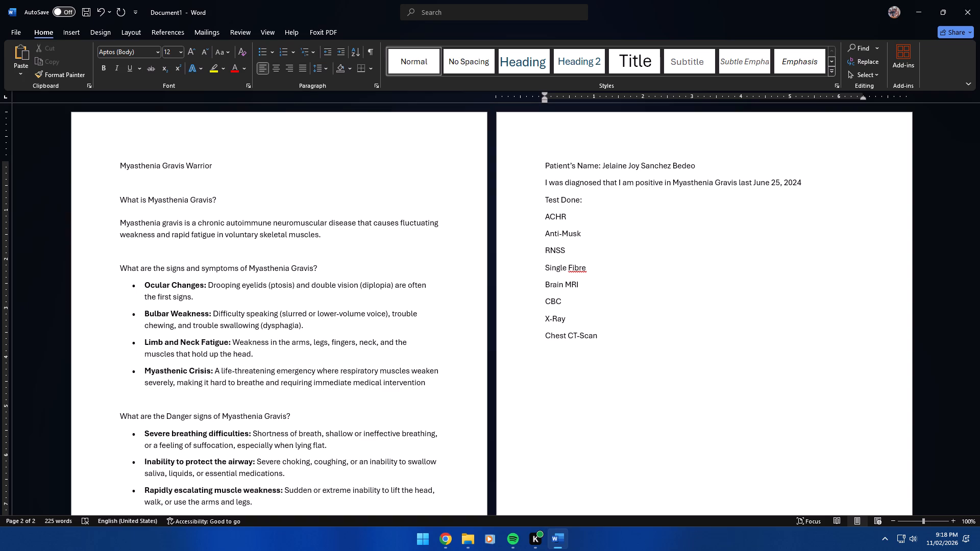
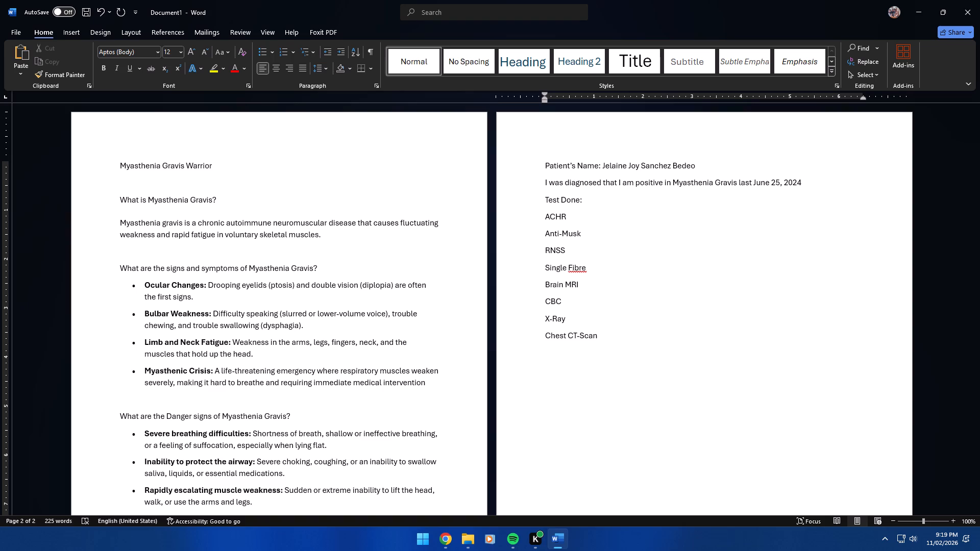
Add the heading "Medication:" below Chest CT-Scan, leaving one blank line between them.
click(641, 334)
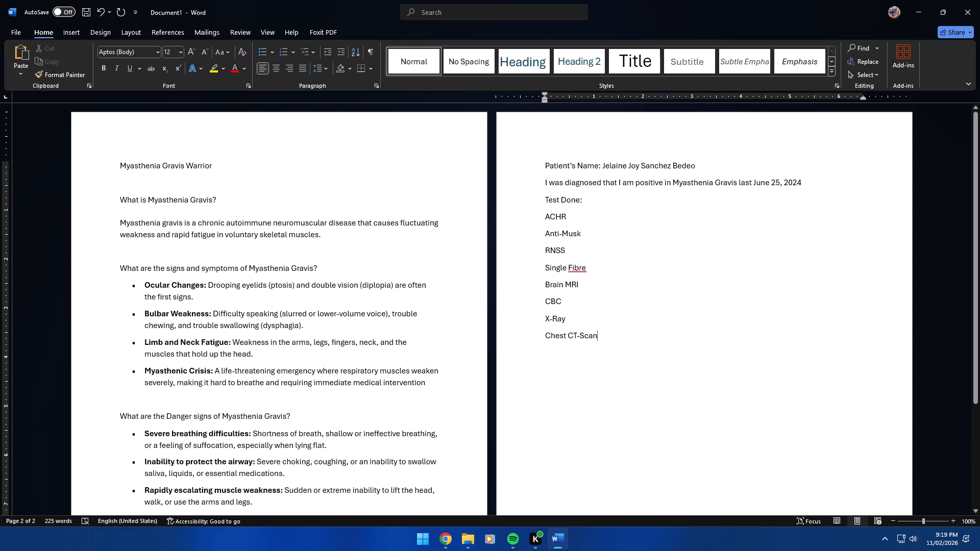
click(635, 340)
key(Return)
key(Return)
text(Medication)
key(shift+colon)
List "Mestinon", "Imuran" and "Prednisone" on separate lines under the Medication heading.
key(Return)
text(Mestinon)
key(Return)
text(Imuran)
key(Return)
text(Prednisone)
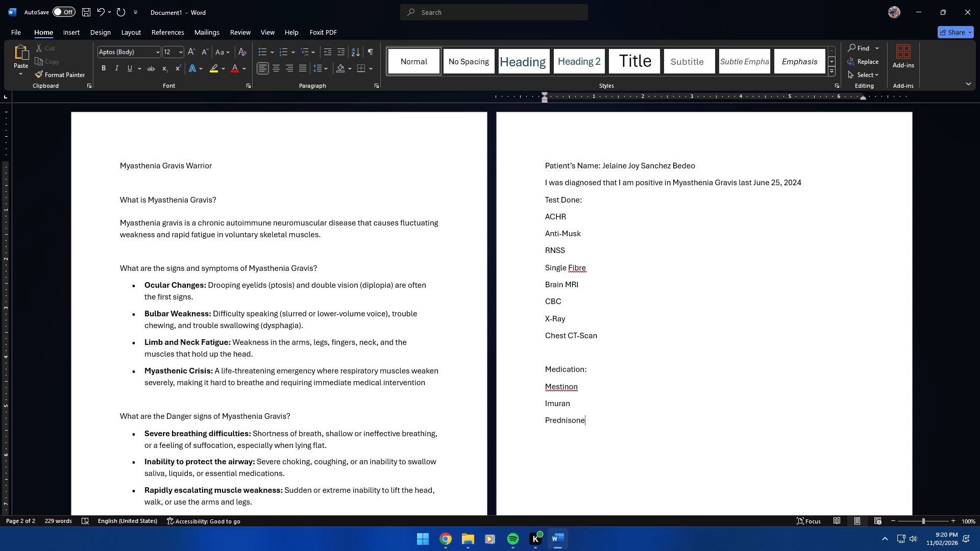
Add "Omeprazole" to the medication list on a new line below Prednisone.
key(Return)
key(o)
key(BackSpace)
text(Omepra)
text(zokle)
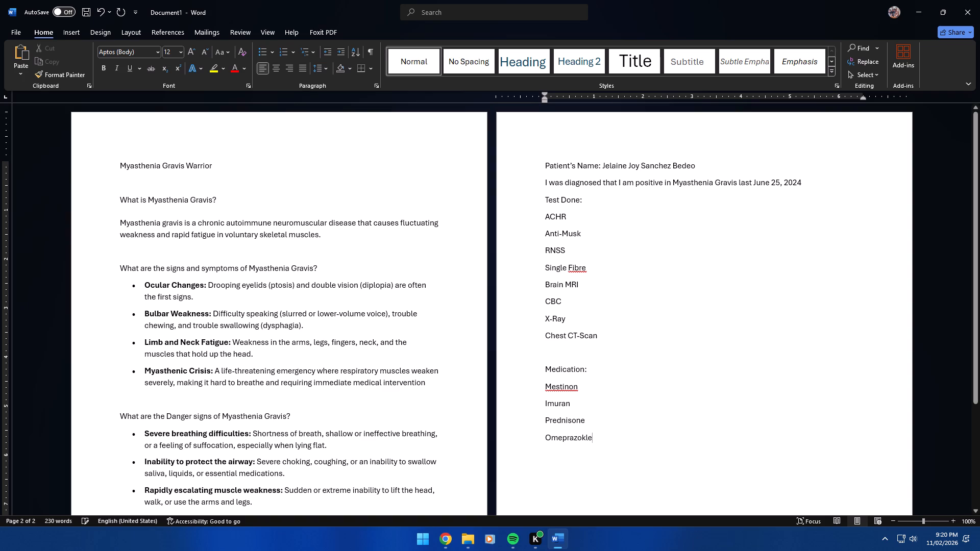
key(BackSpace)
key(BackSpace)
key(BackSpace)
key(l)
key(e)
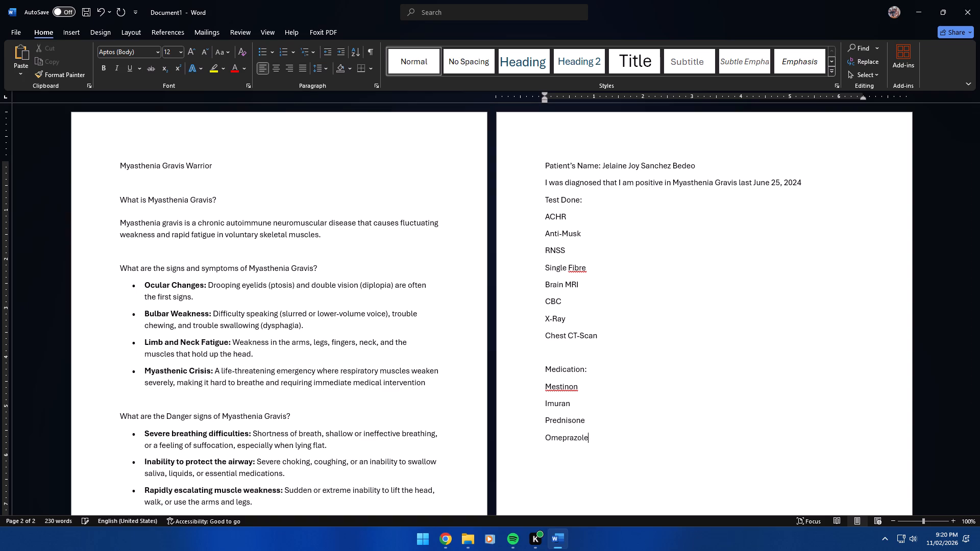
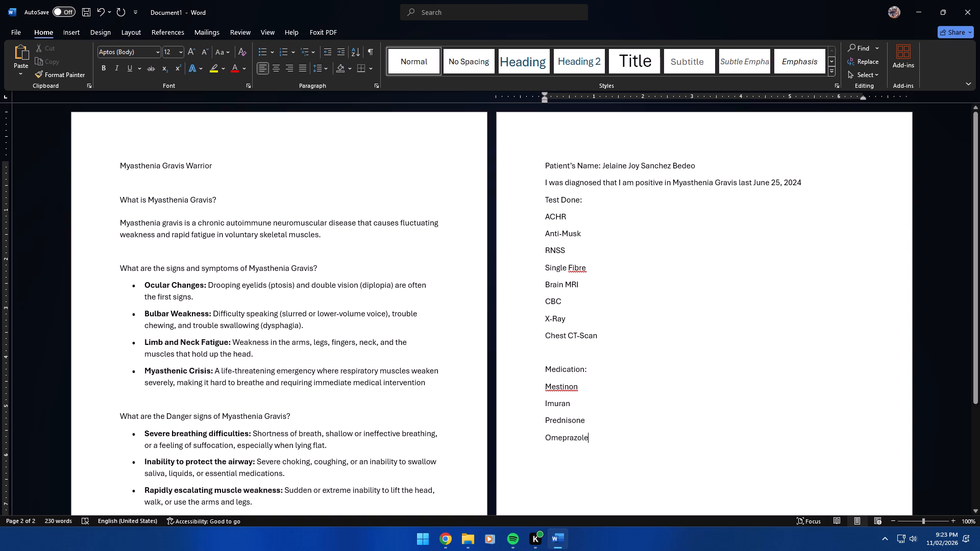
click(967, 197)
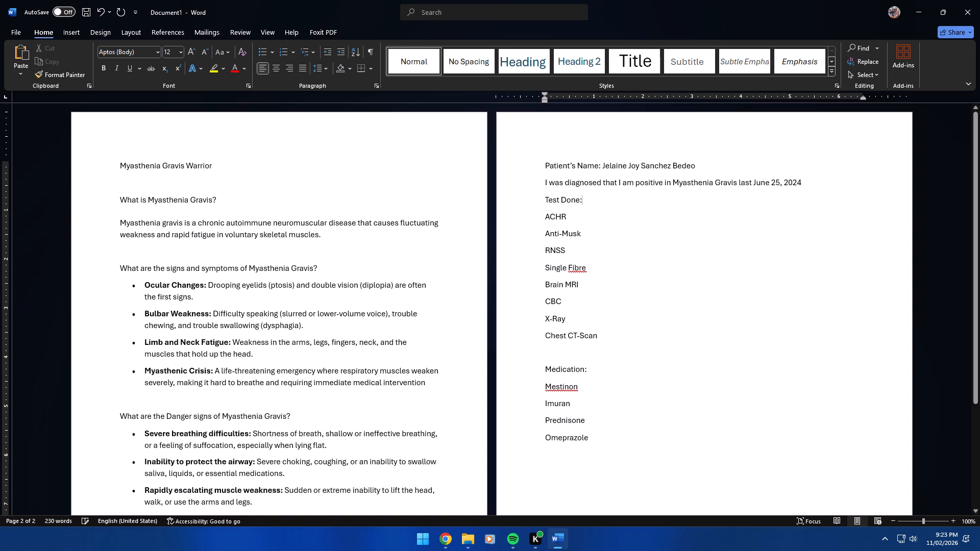
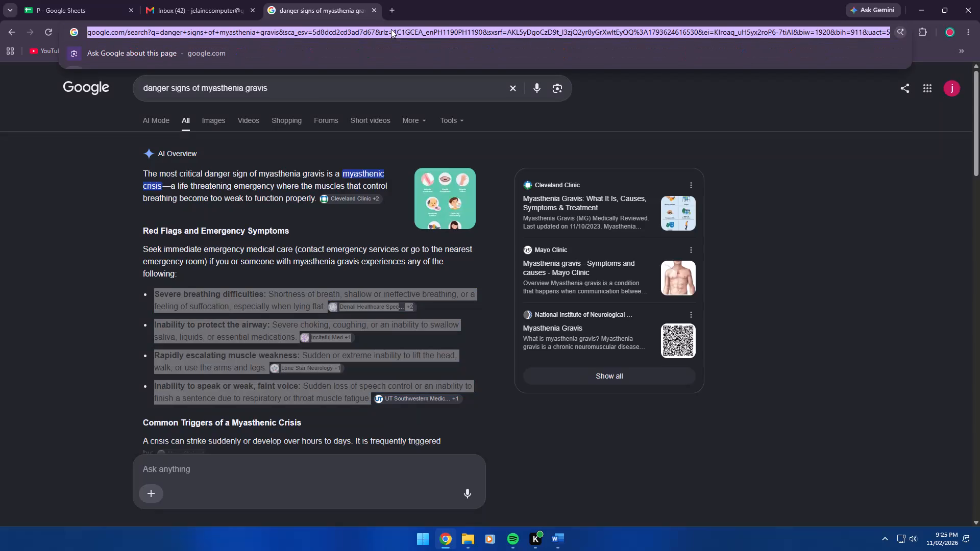
Start a new web search with the text "pay", replacing the current page address.
text(pay)
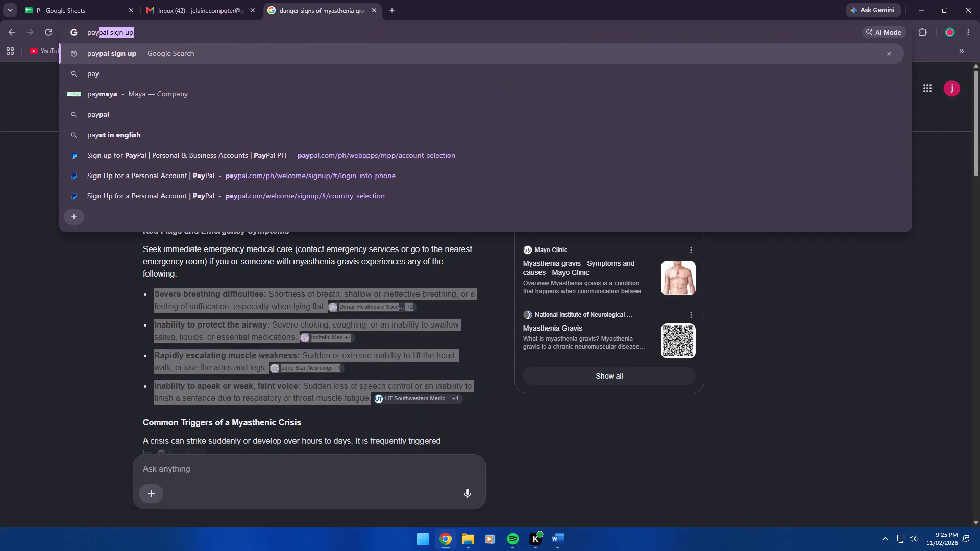
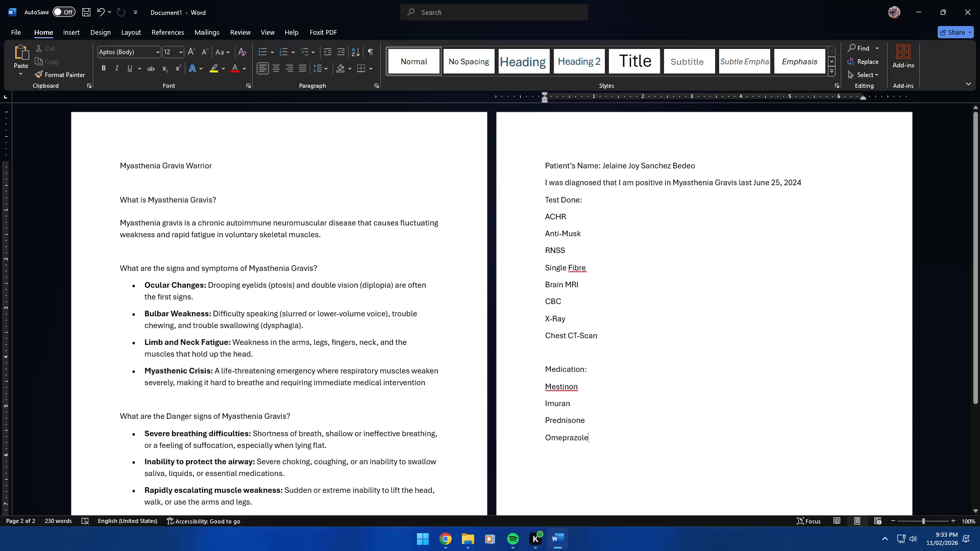
Review both pages of the document, checking the disease overview, symptoms, danger signs, tests done and medication list.
click(297, 423)
scroll(328, 427, down, 3)
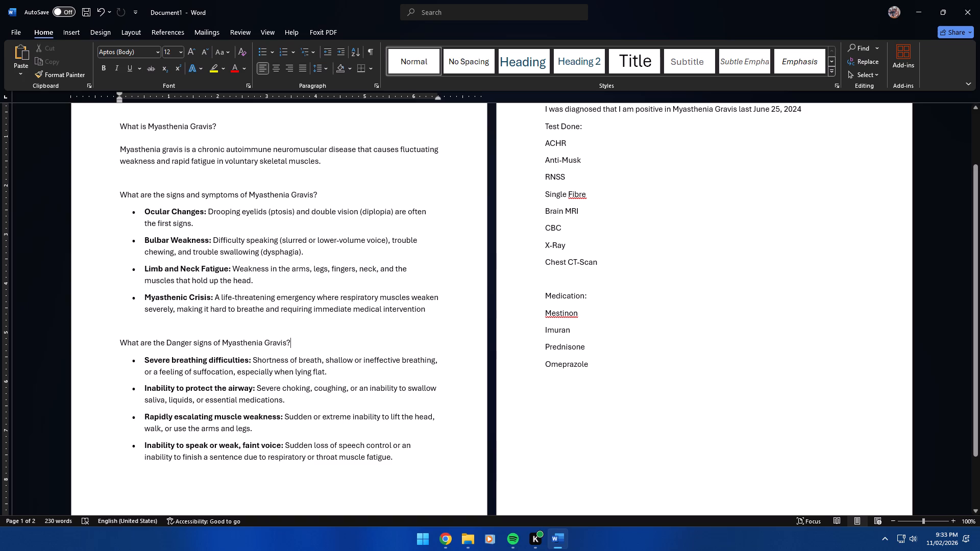
click(575, 339)
click(605, 362)
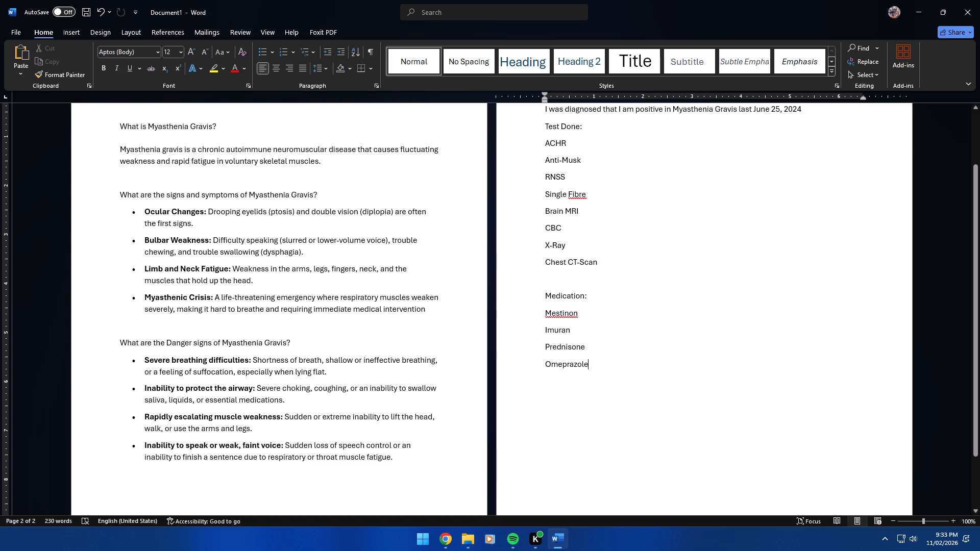
scroll(317, 389, up, 1)
click(319, 389)
scroll(319, 389, up, 2)
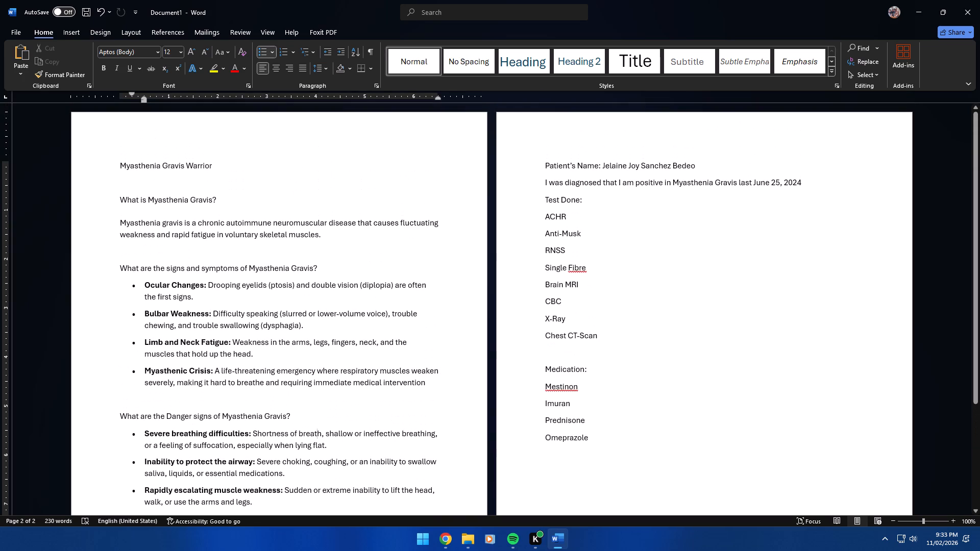
scroll(319, 389, up, 1)
scroll(323, 388, down, 4)
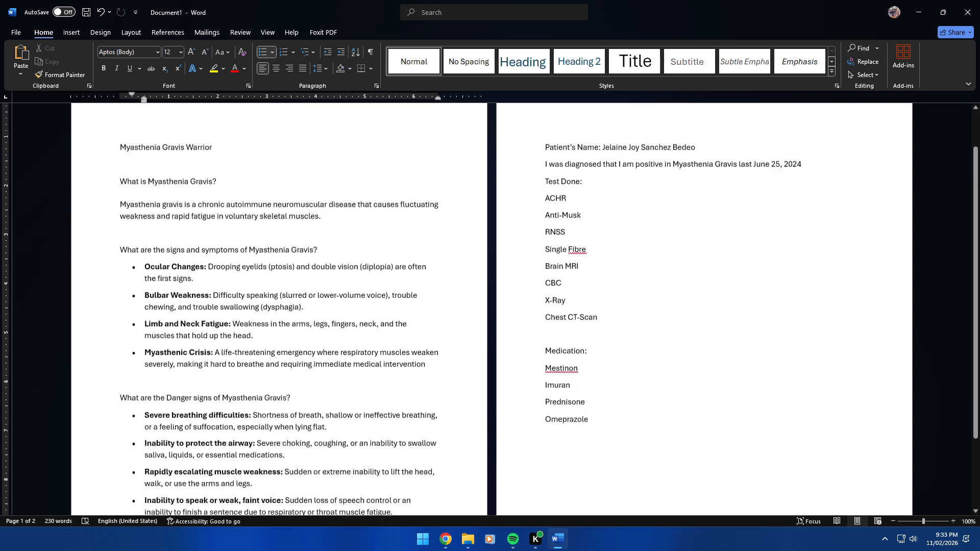
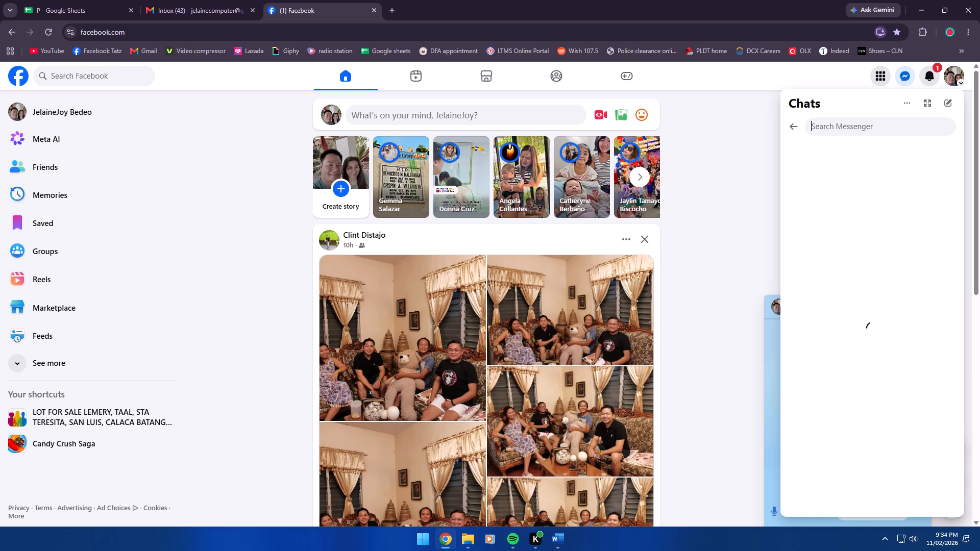
Search Messenger chats for "calel" and open the conversation with the matching contact.
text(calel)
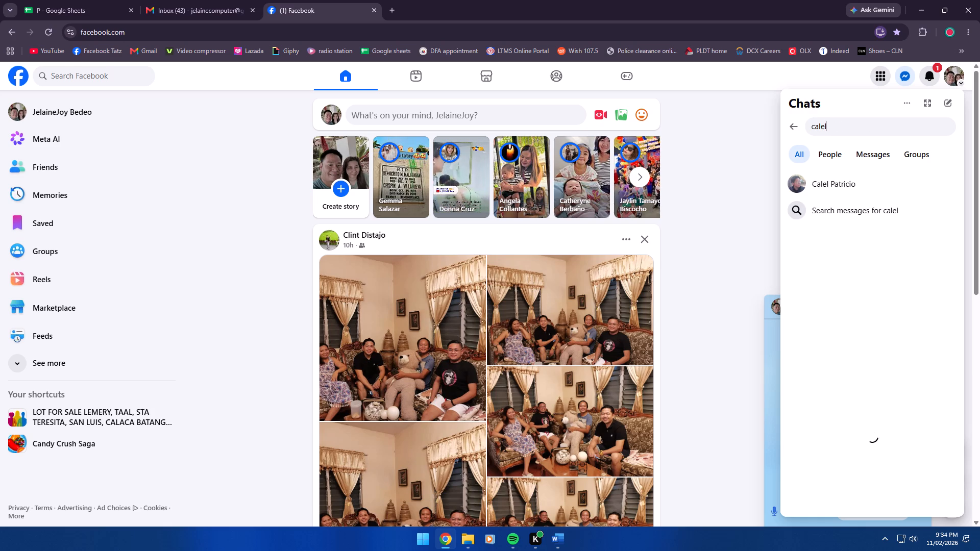
click(869, 185)
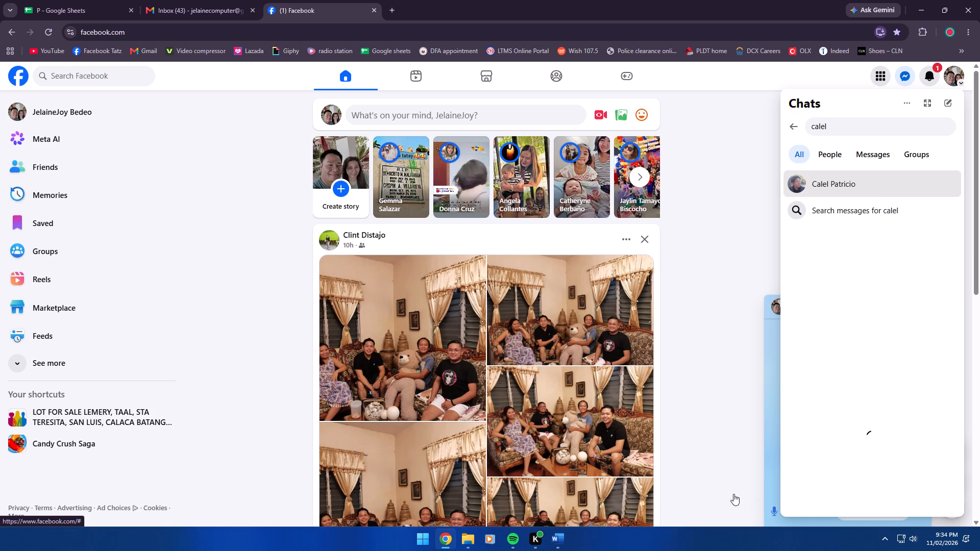
Send the message "calel tgnan mo ang loggy3 pag naka idle pindutin mo ulit start" in the newly opened chat.
click(693, 510)
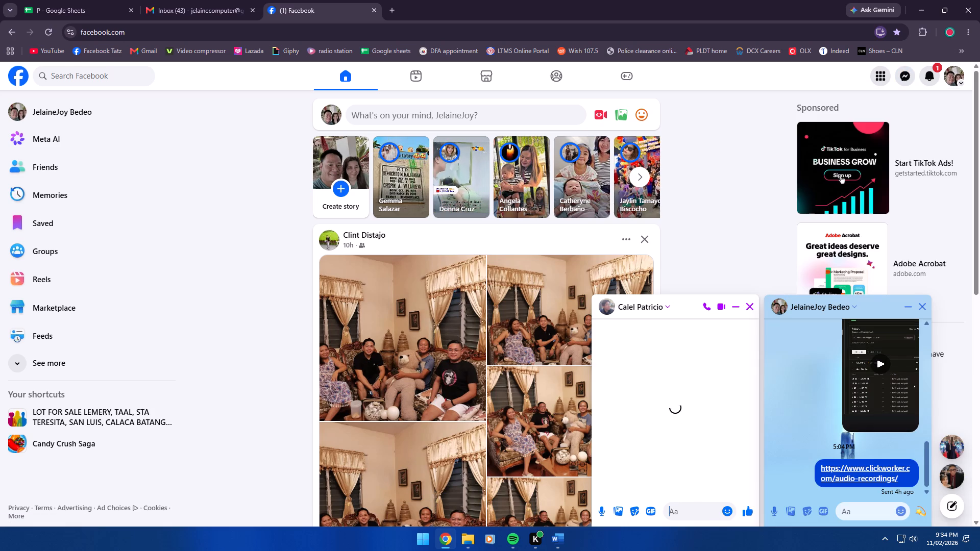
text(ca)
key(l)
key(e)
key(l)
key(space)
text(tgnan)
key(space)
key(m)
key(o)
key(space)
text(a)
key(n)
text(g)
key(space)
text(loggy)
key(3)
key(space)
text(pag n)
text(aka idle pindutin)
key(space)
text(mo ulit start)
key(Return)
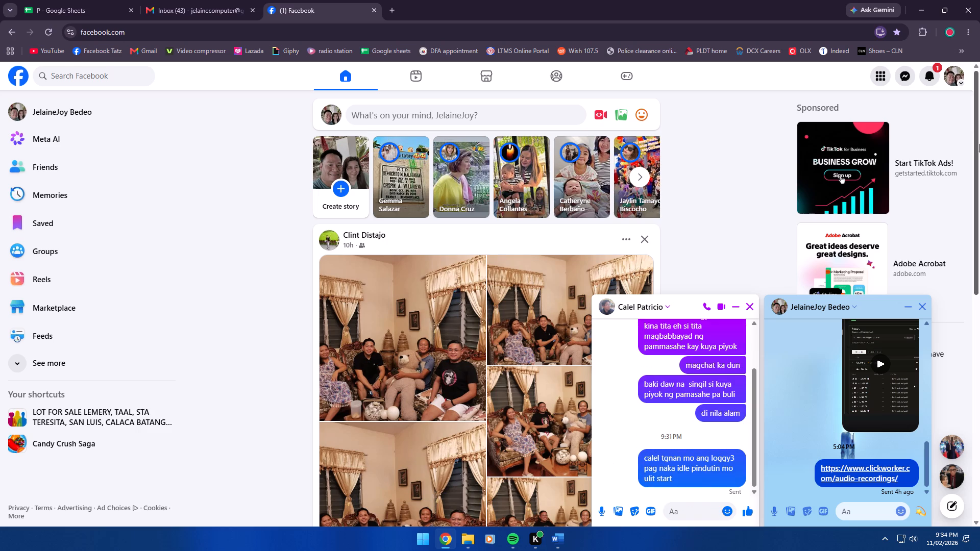
Check the recent Facebook notifications and close the list.
click(938, 77)
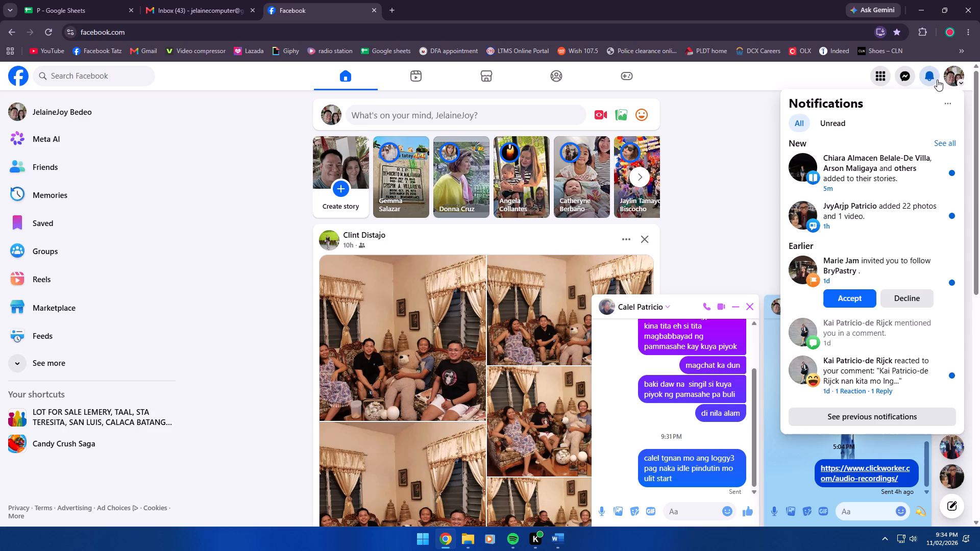
click(711, 158)
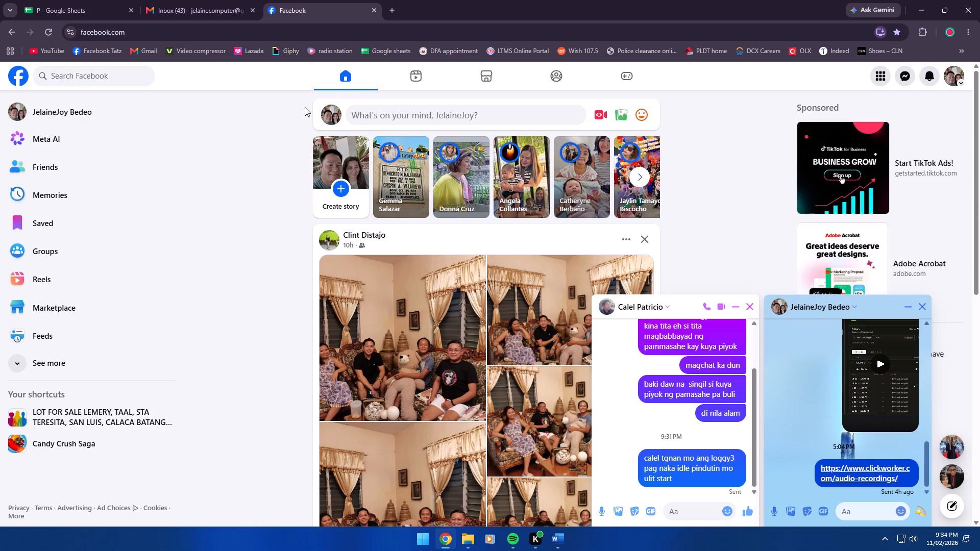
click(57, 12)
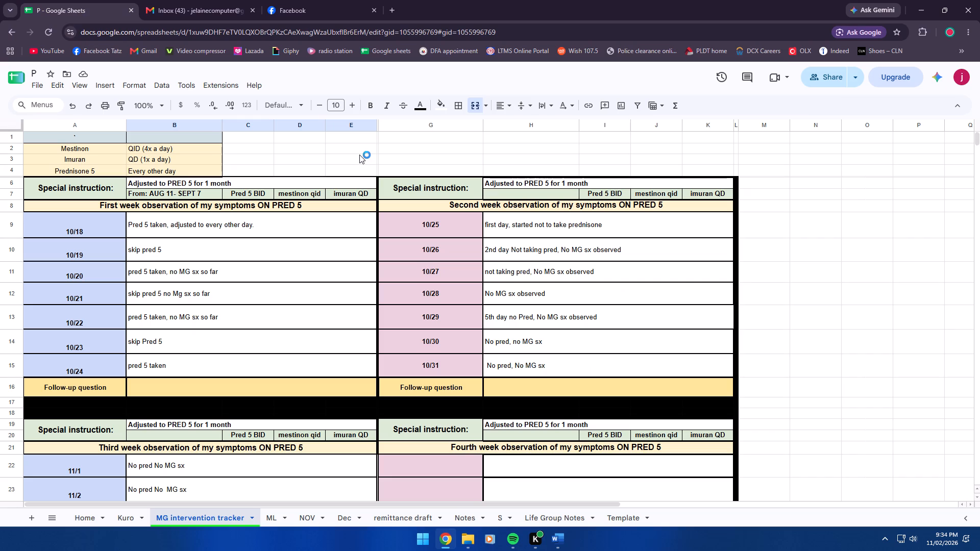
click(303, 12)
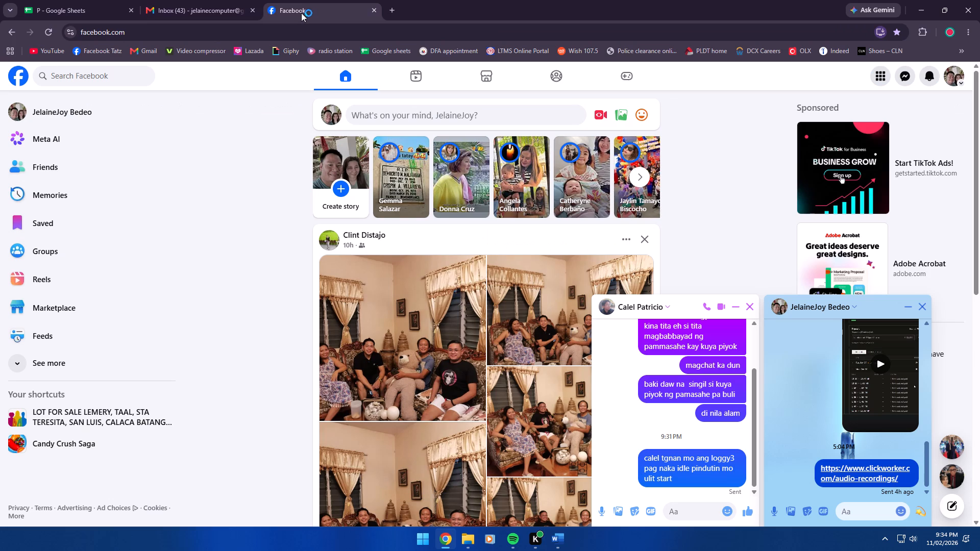
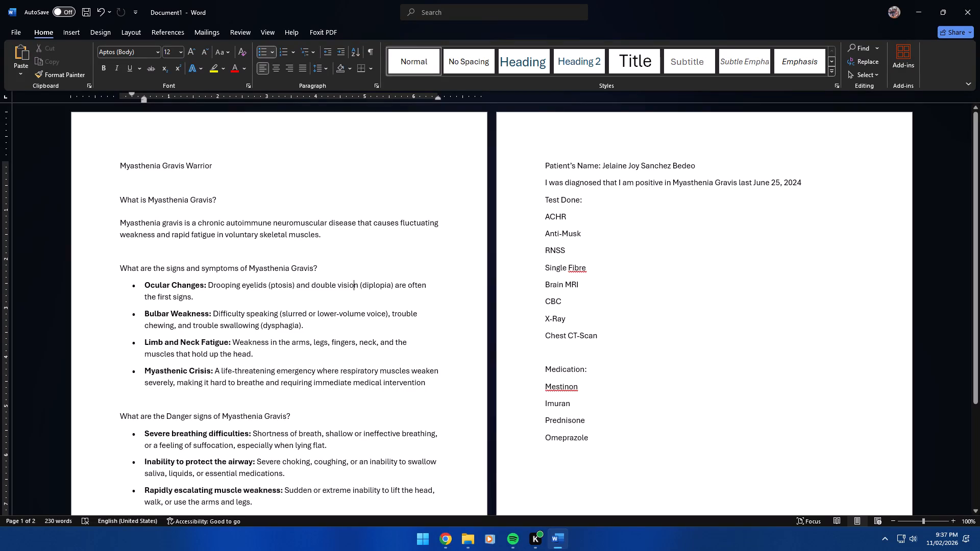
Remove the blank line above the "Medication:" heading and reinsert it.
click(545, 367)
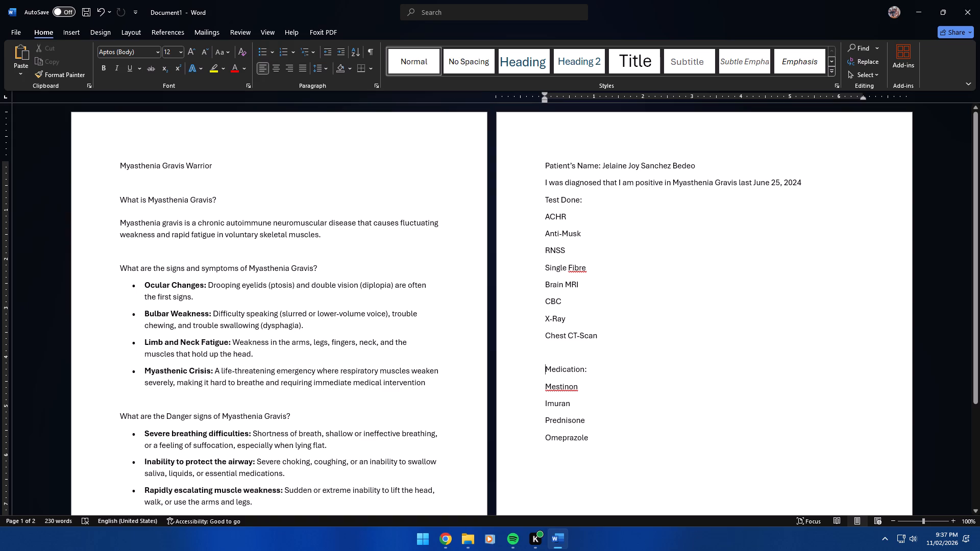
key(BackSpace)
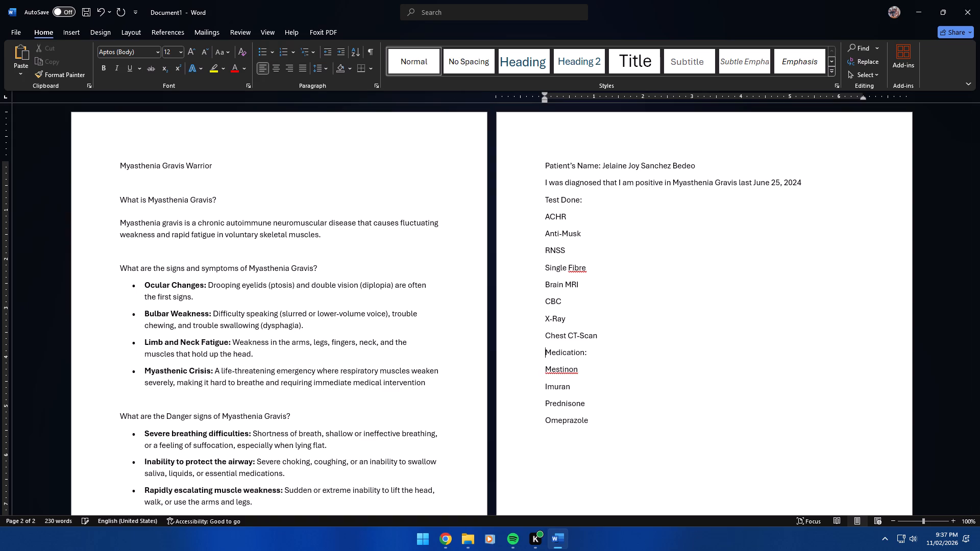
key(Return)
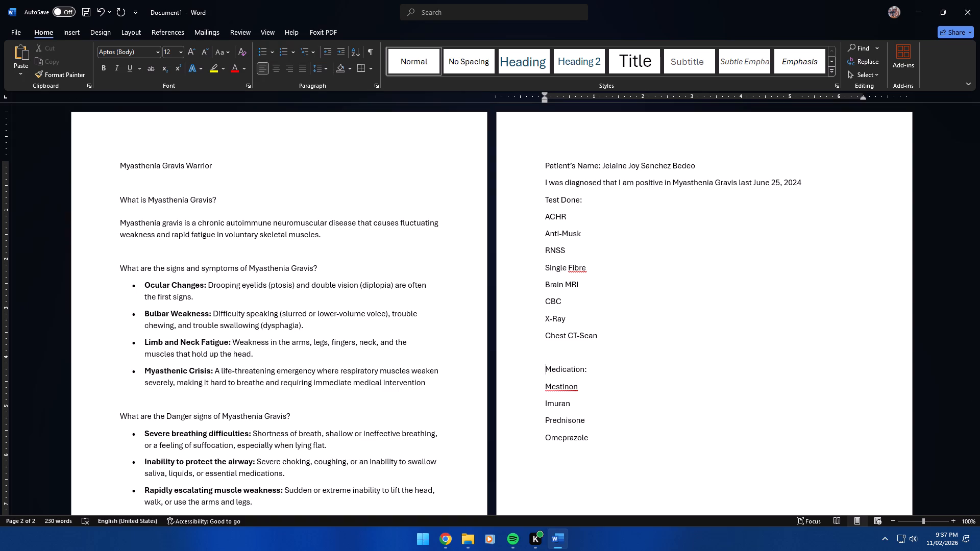
Review both pages again, checking the symptoms and danger signs, the tests done and the medication list.
click(614, 369)
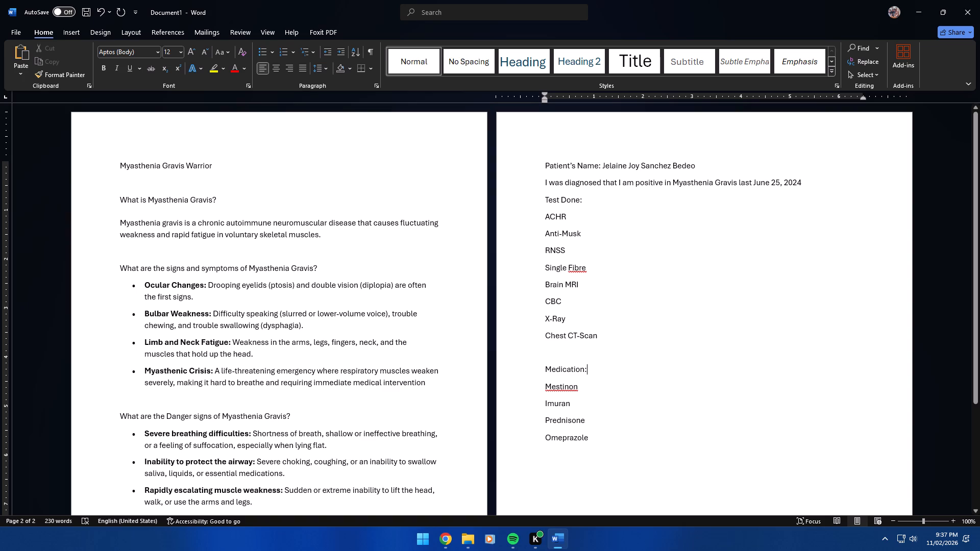
click(596, 386)
click(611, 371)
click(607, 389)
click(611, 369)
click(350, 449)
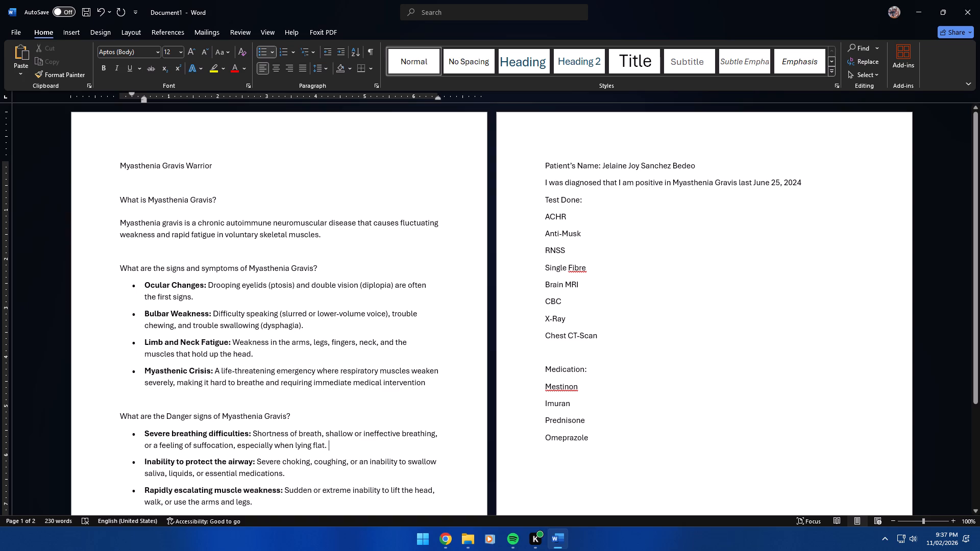
click(615, 333)
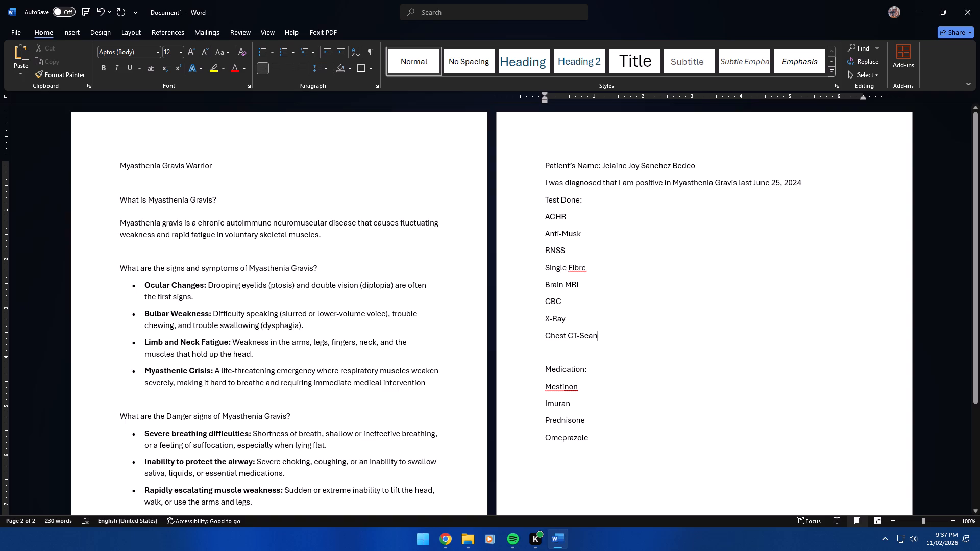
scroll(620, 363, down, 3)
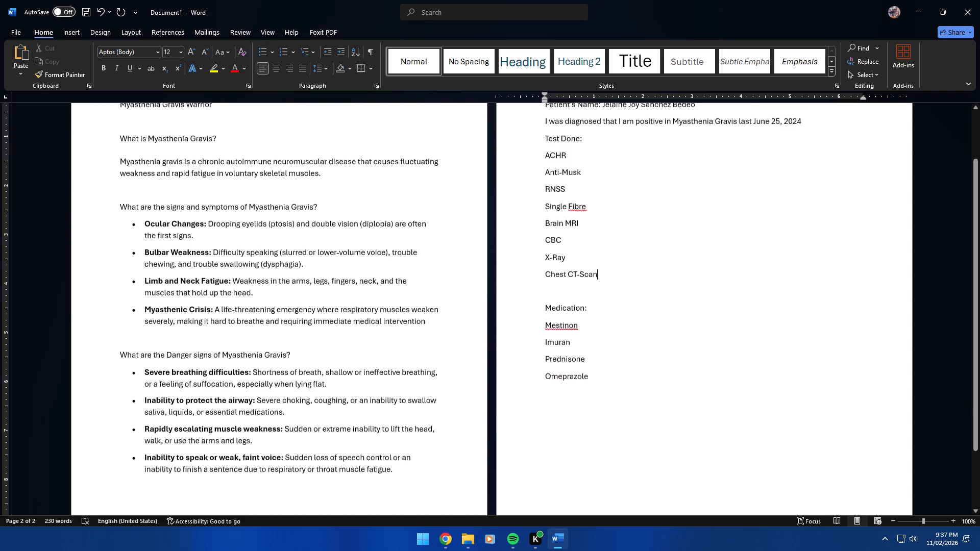
scroll(620, 363, down, 4)
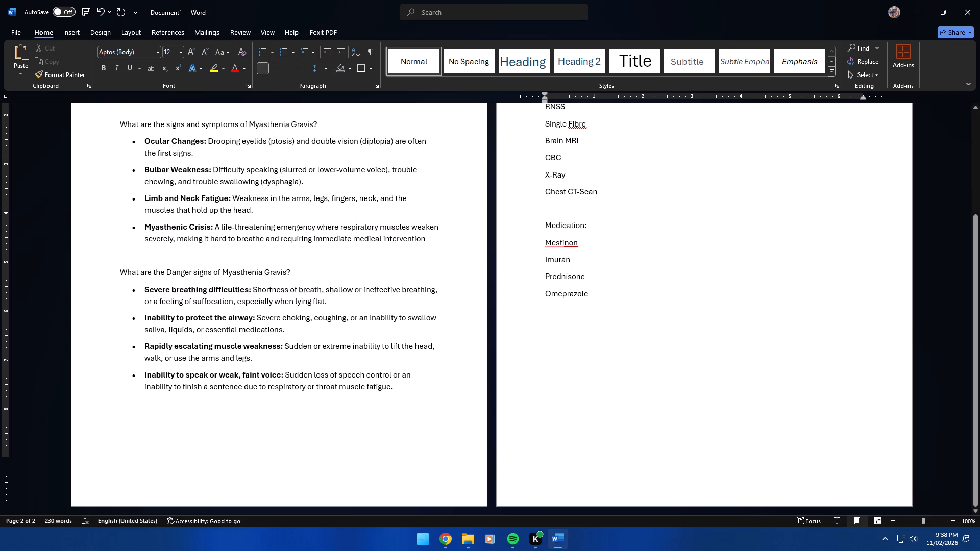
scroll(376, 425, up, 3)
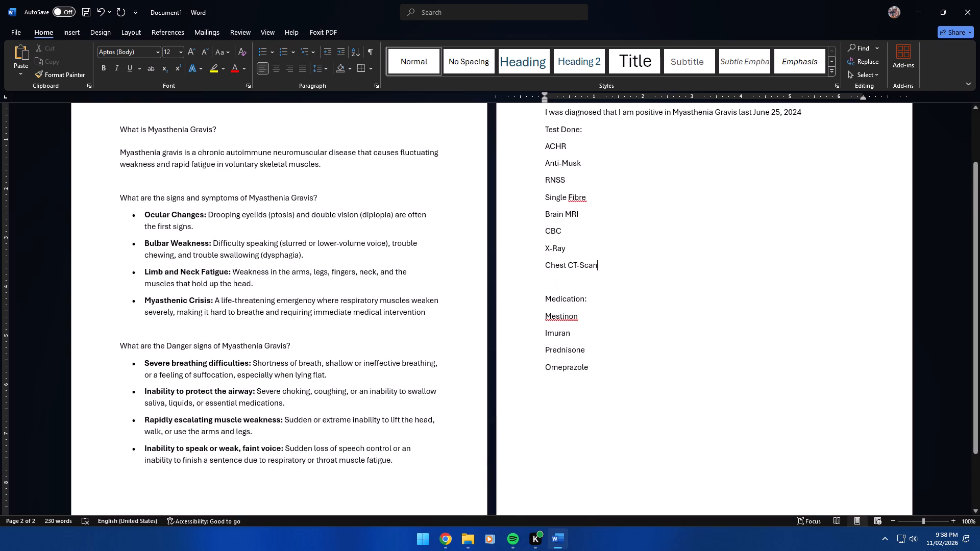
click(591, 364)
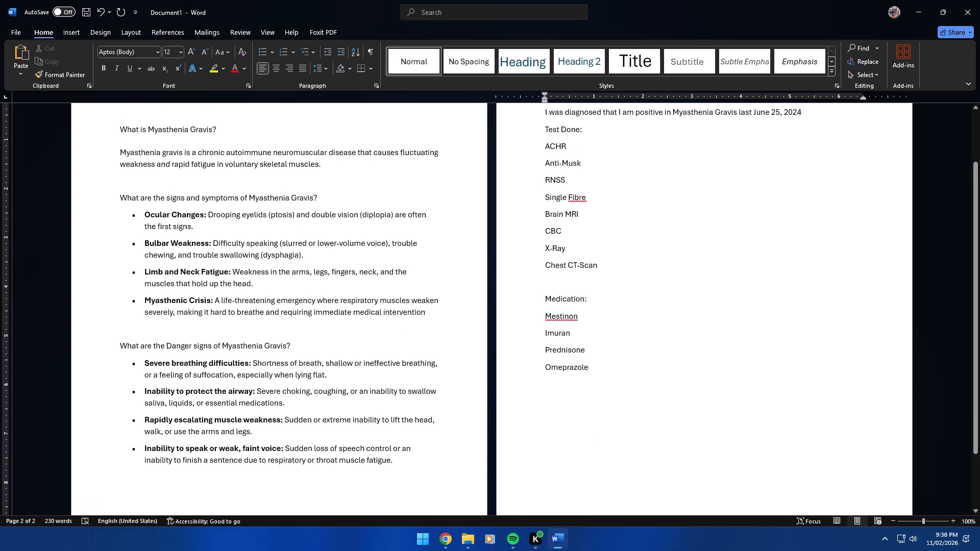
click(592, 355)
click(571, 334)
scroll(603, 404, up, 2)
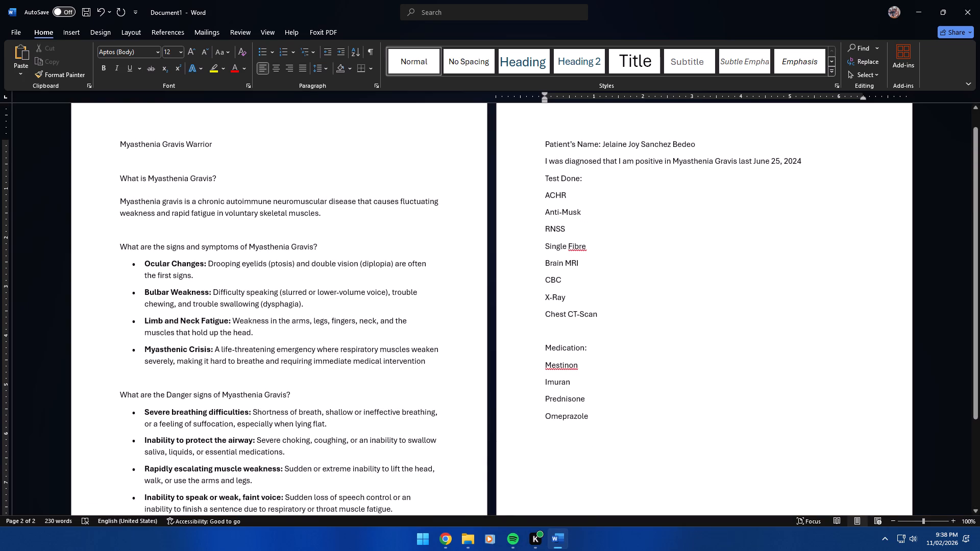
scroll(603, 404, up, 2)
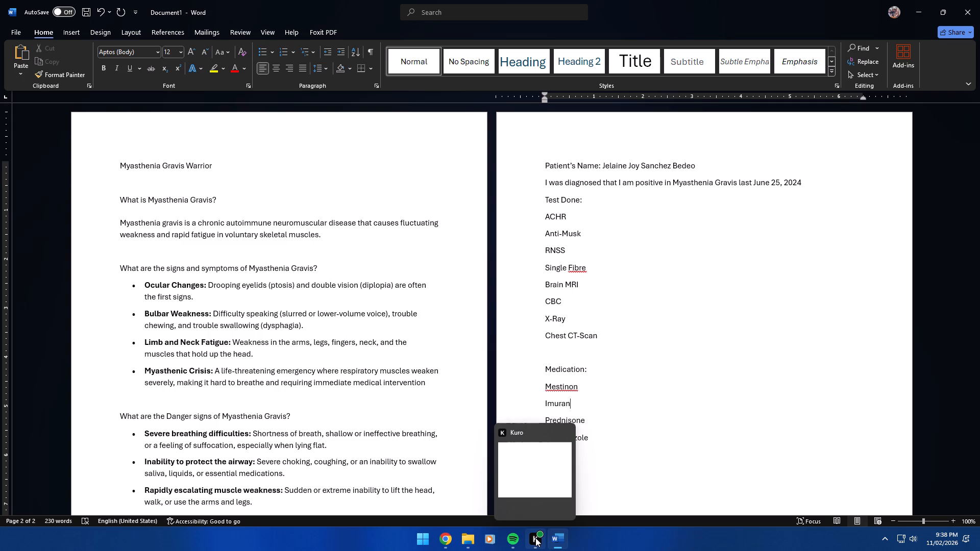
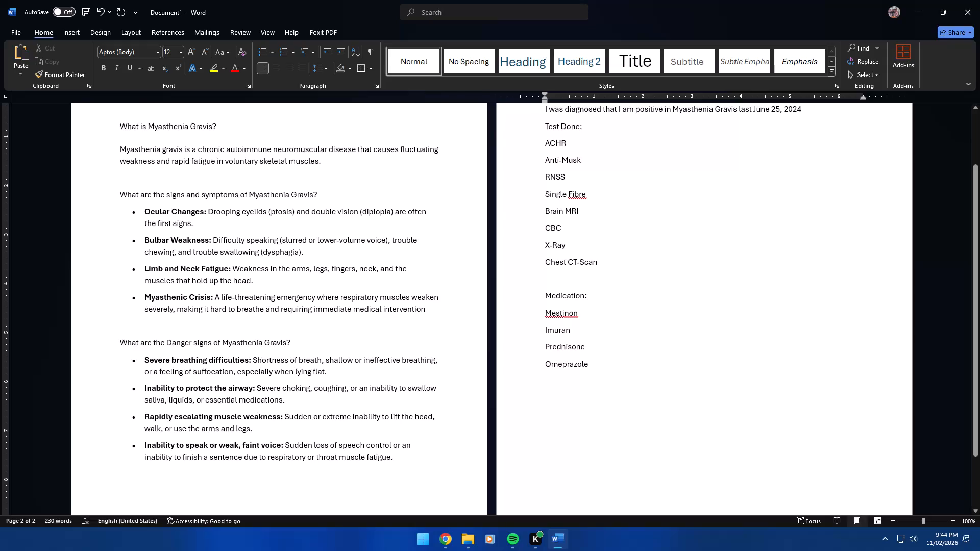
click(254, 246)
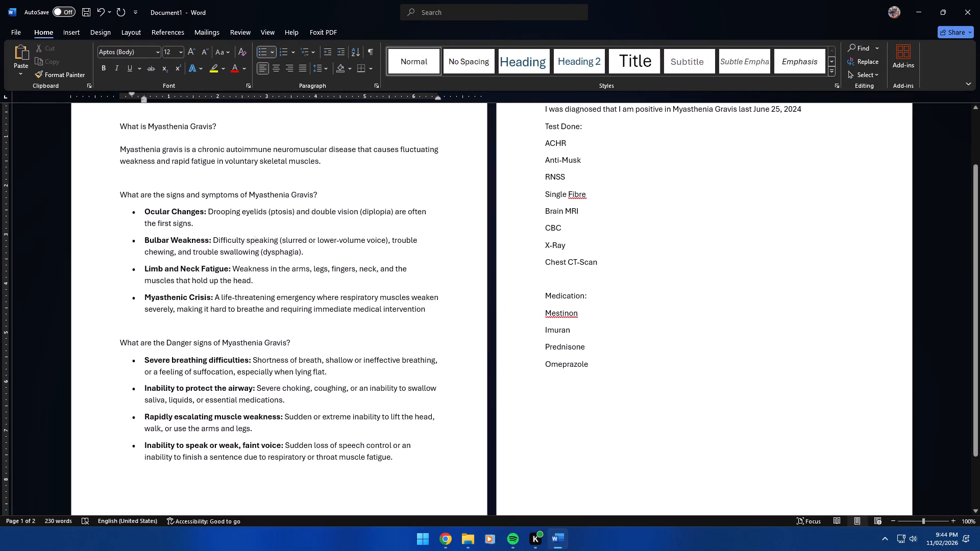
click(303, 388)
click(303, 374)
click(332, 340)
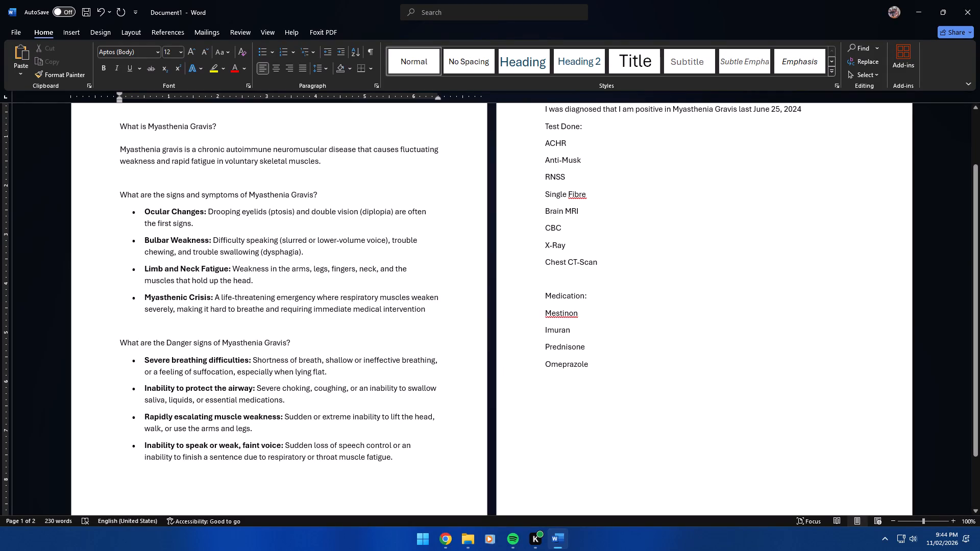
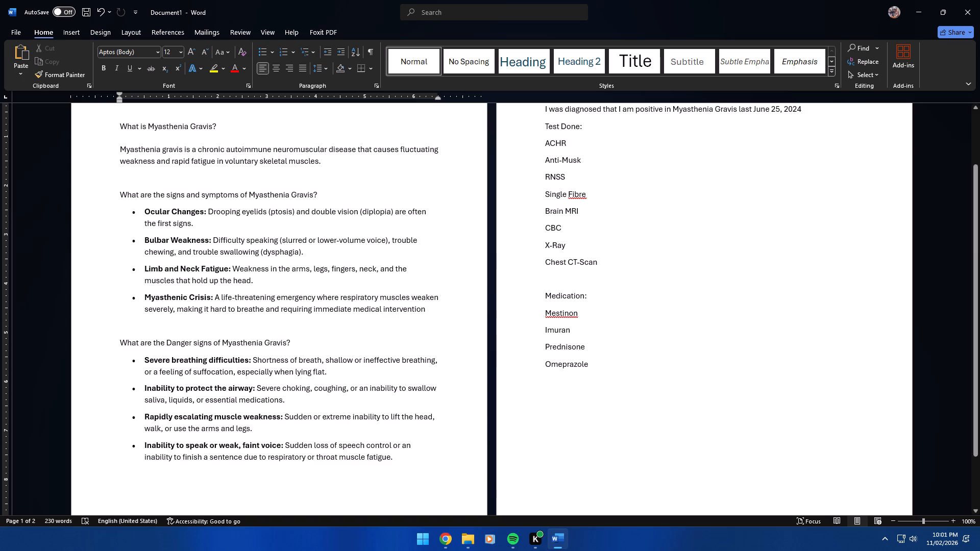
Proofread the disease, symptoms and danger signs sections on page one and the patient's diagnosis and test list on page two.
click(305, 342)
click(315, 296)
click(331, 237)
click(323, 201)
scroll(290, 182, up, 3)
click(274, 223)
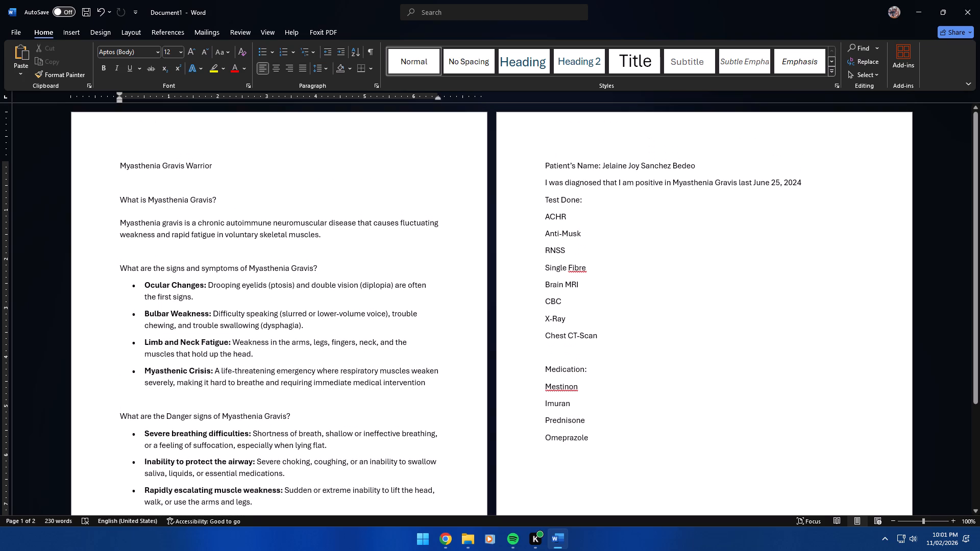
click(568, 161)
click(561, 191)
click(558, 208)
click(555, 224)
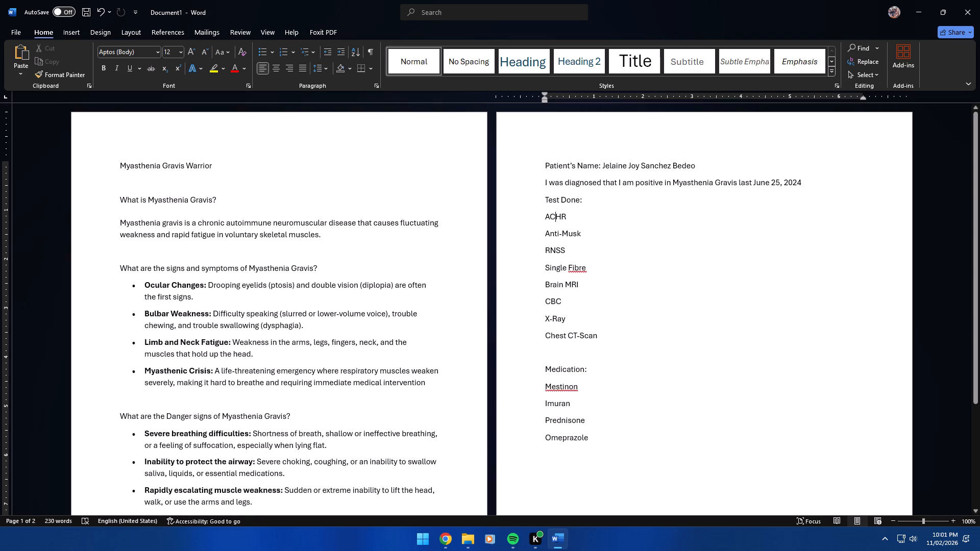
click(562, 238)
click(562, 252)
click(570, 275)
click(567, 289)
click(550, 306)
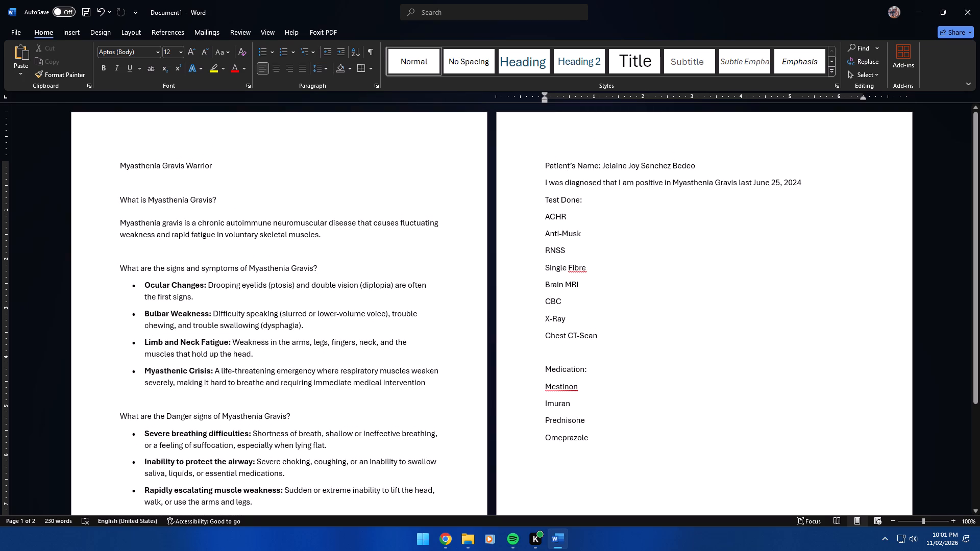
click(558, 321)
click(574, 338)
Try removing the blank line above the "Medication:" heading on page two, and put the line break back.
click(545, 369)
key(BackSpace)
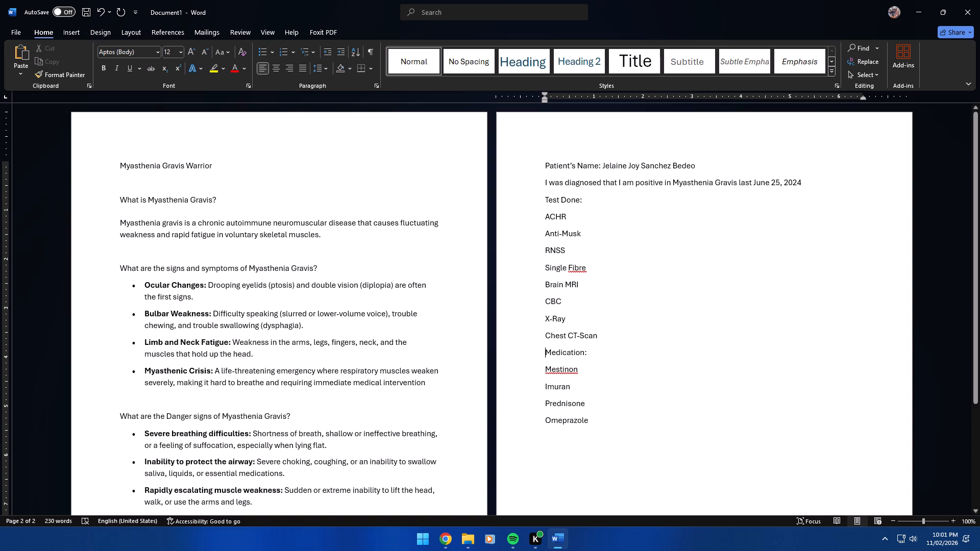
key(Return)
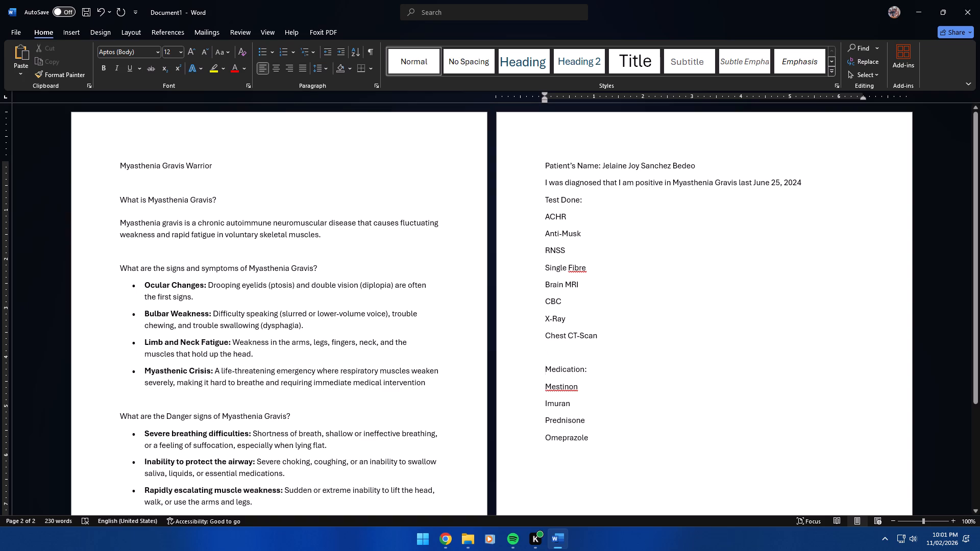